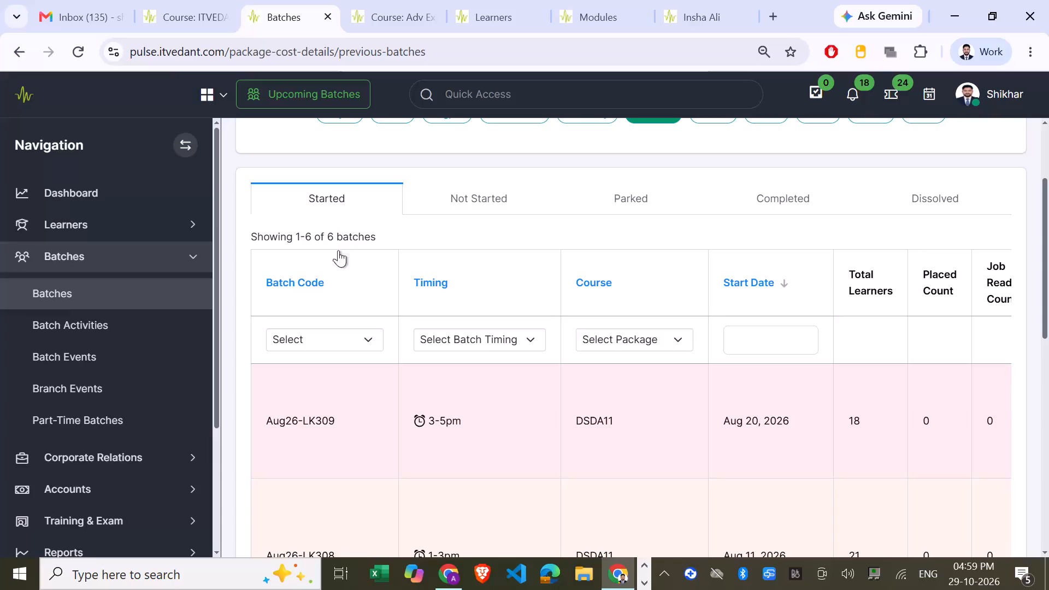
From the open learner profile, bring up the open tickets list in a new browser tab.
click(715, 7)
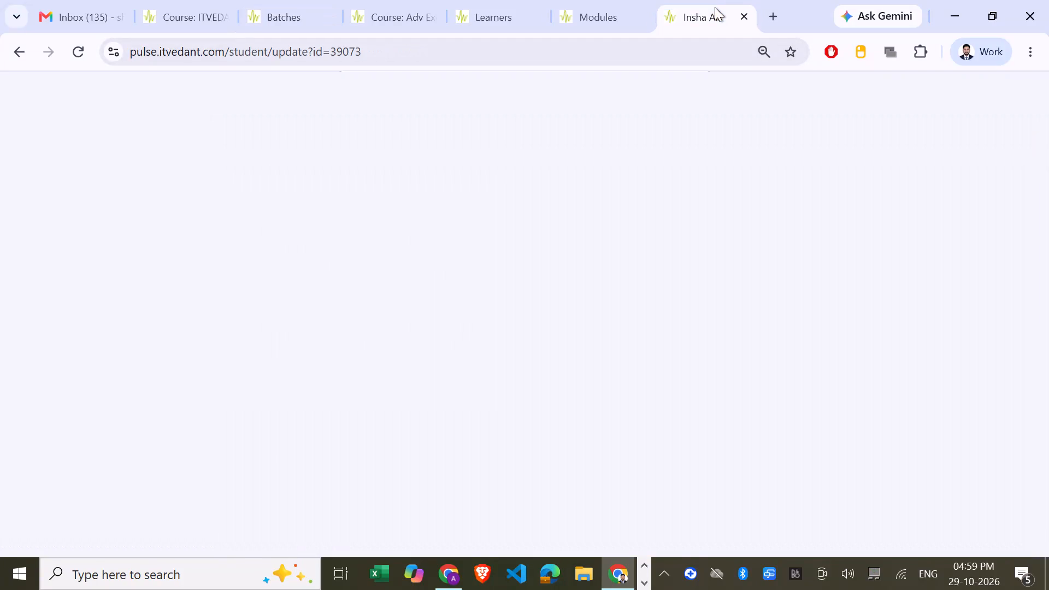
scroll(661, 344, up, 13)
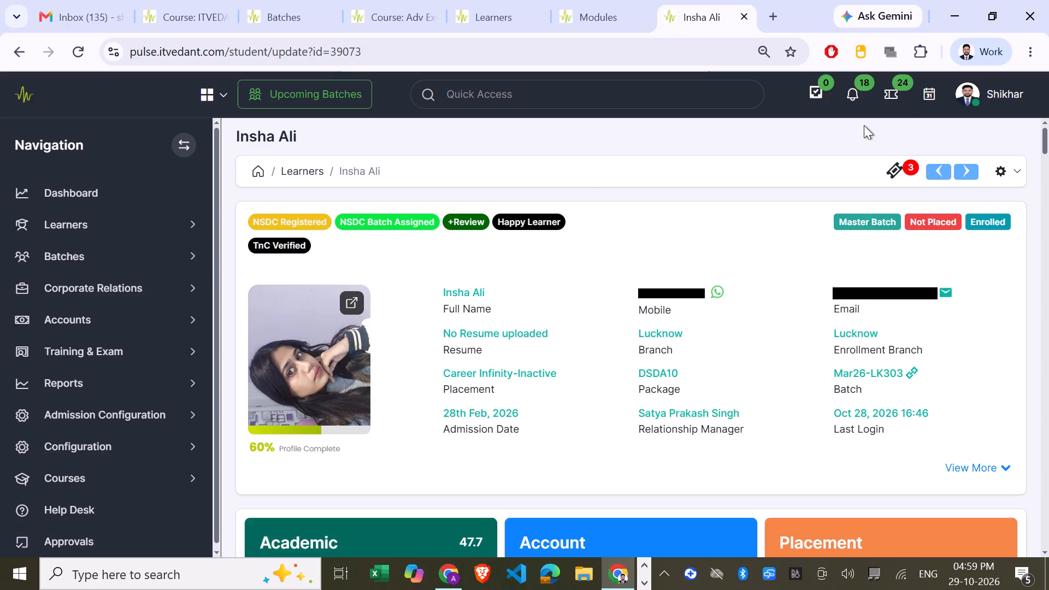
shift+click(893, 95)
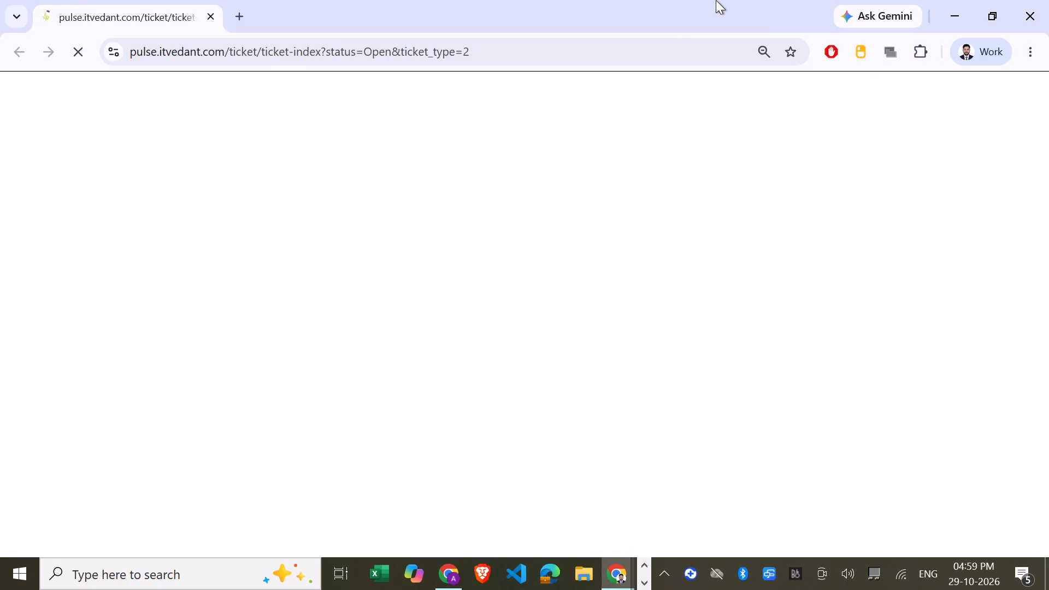
click(208, 20)
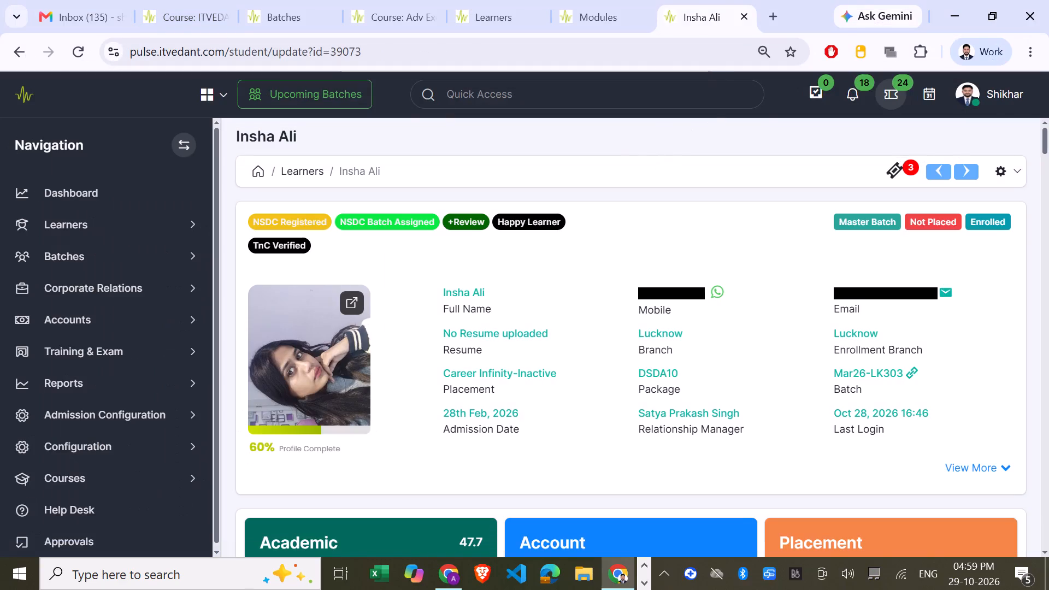
ctrl+click(899, 98)
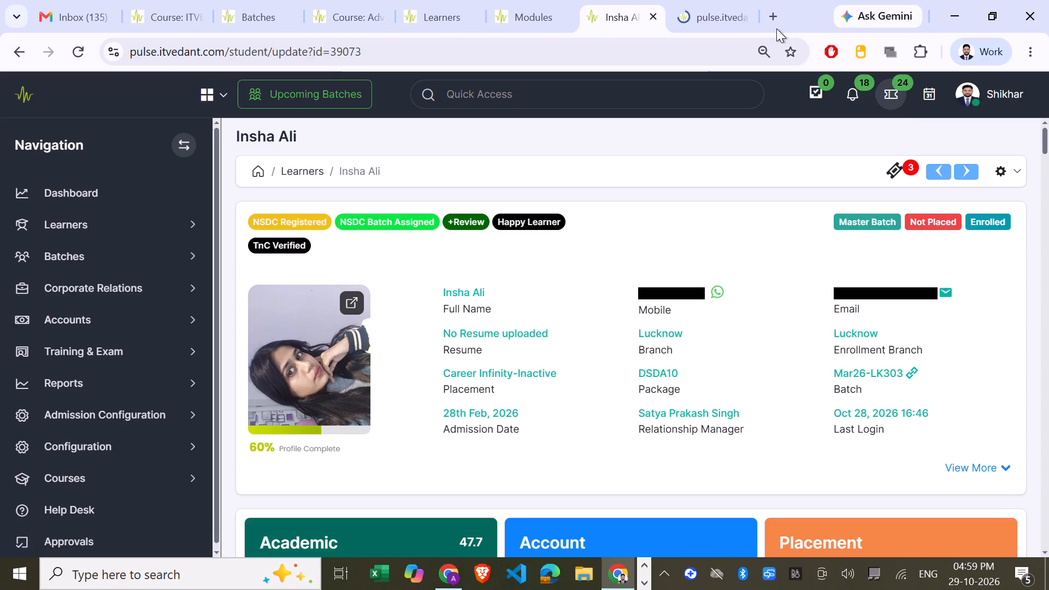
click(730, 19)
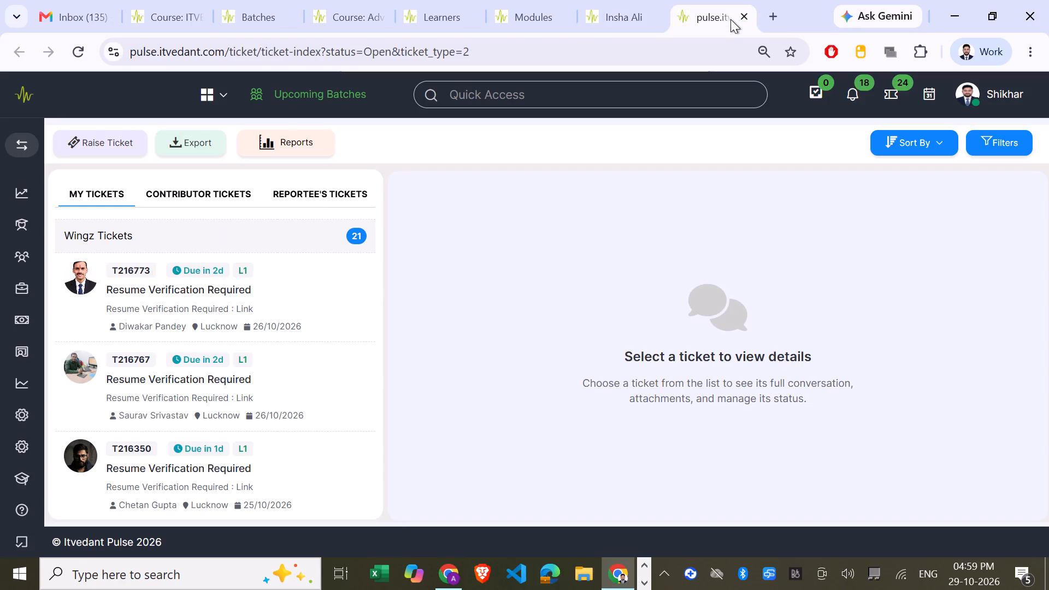
Find and open the overdue Resume Verification Required ticket T215842 in My Tickets.
scroll(252, 427, down, 1)
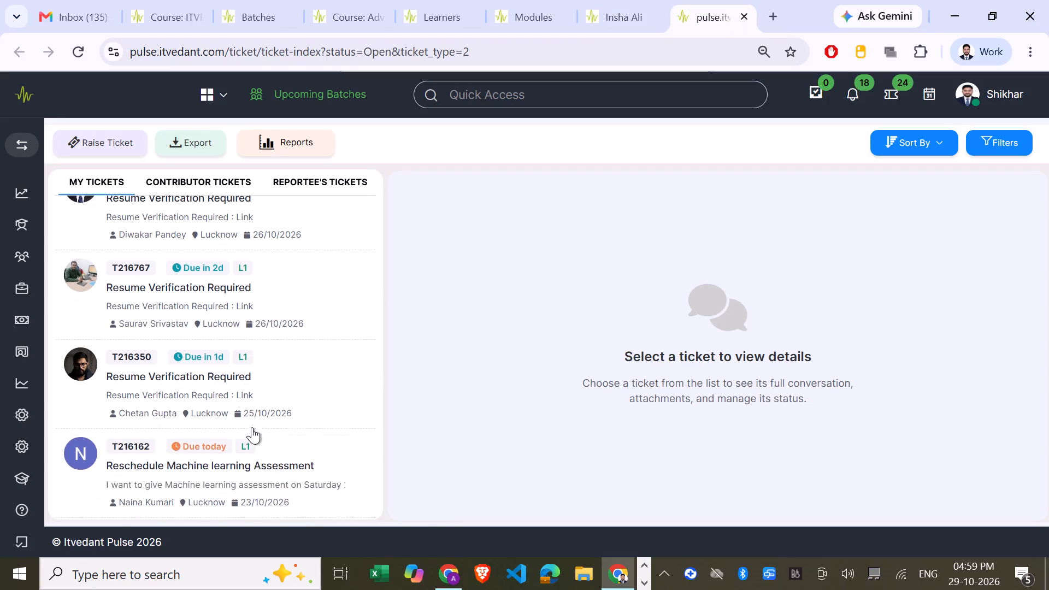
scroll(252, 427, down, 6)
click(293, 393)
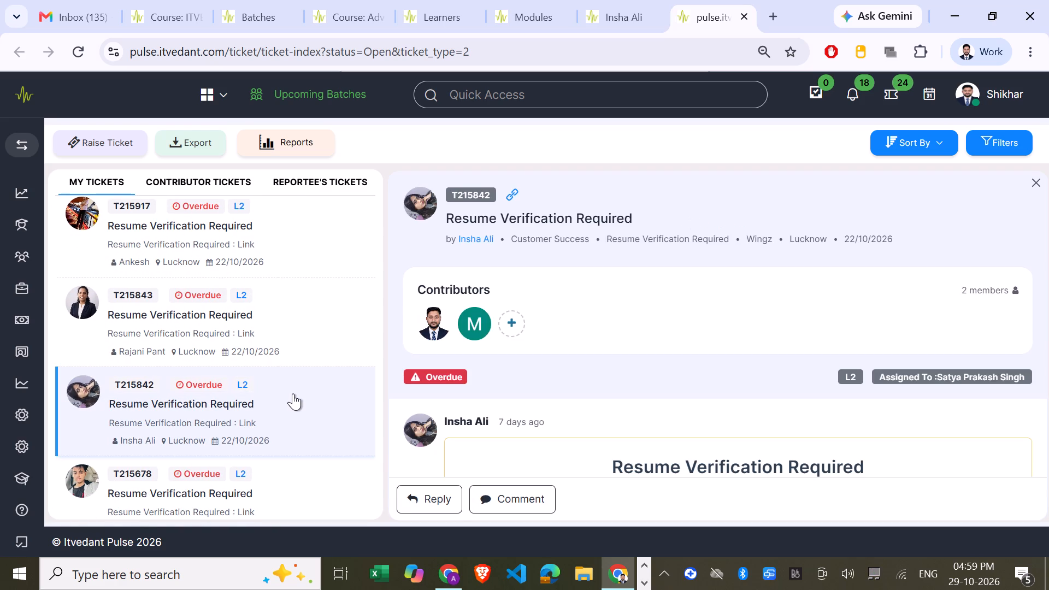
Examine the ticket's submitted resume verification form, its attachment and the reply thread beneath it.
scroll(533, 377, down, 2)
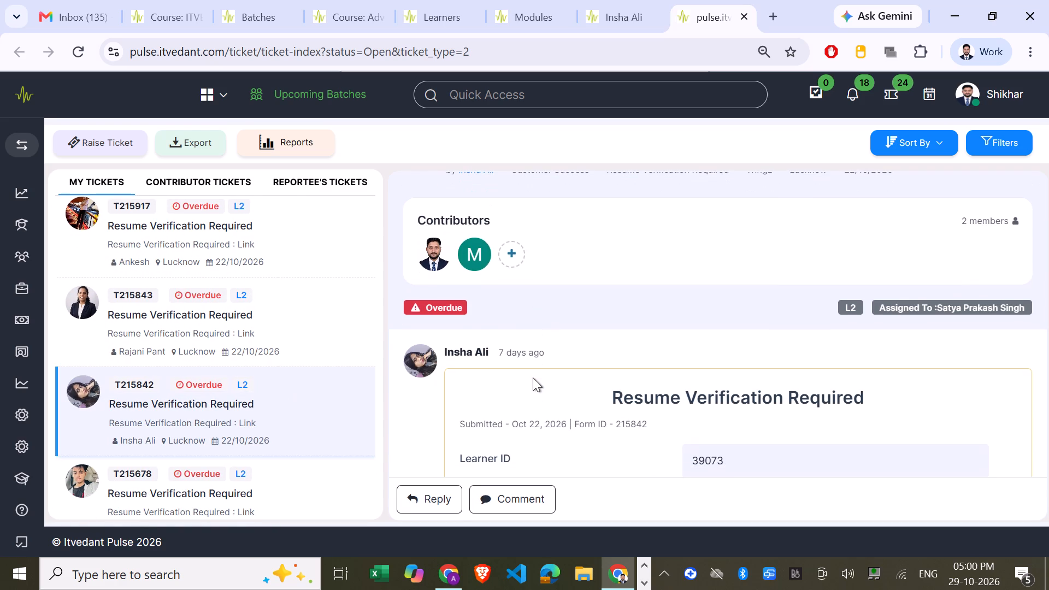
scroll(533, 377, down, 1)
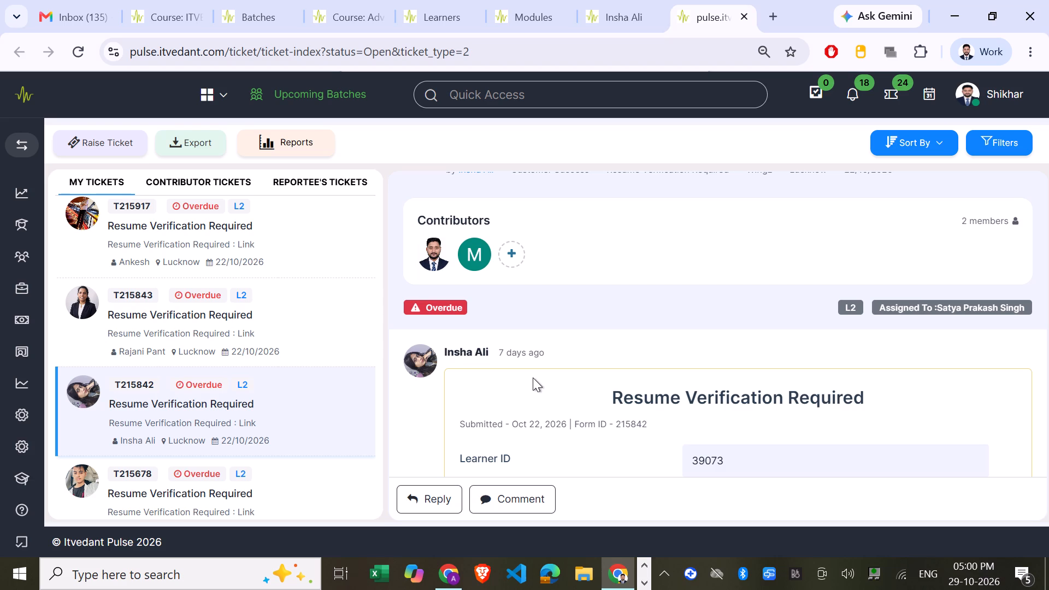
scroll(533, 377, down, 8)
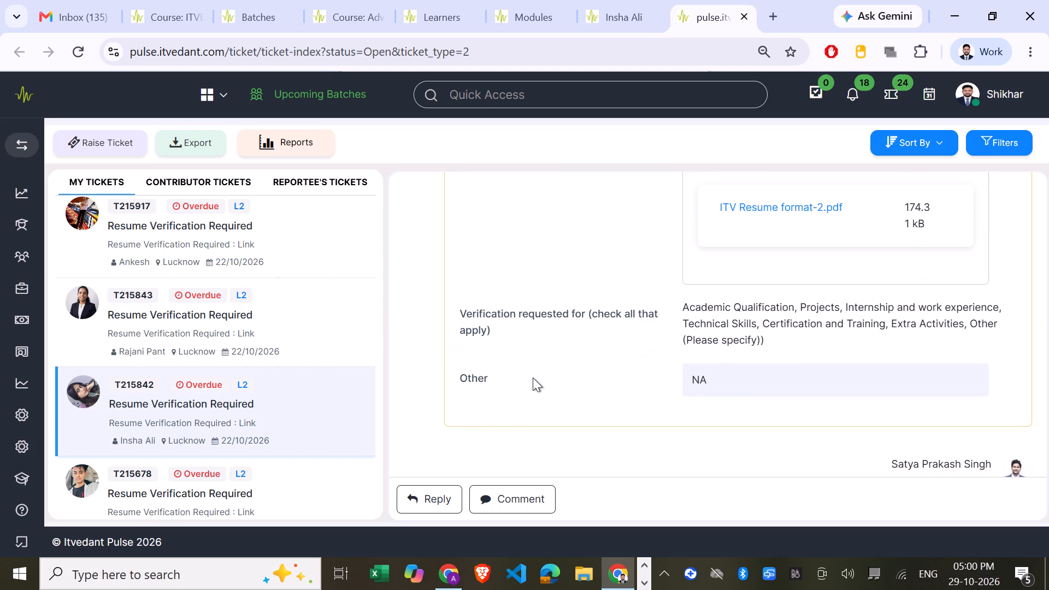
scroll(533, 377, down, 7)
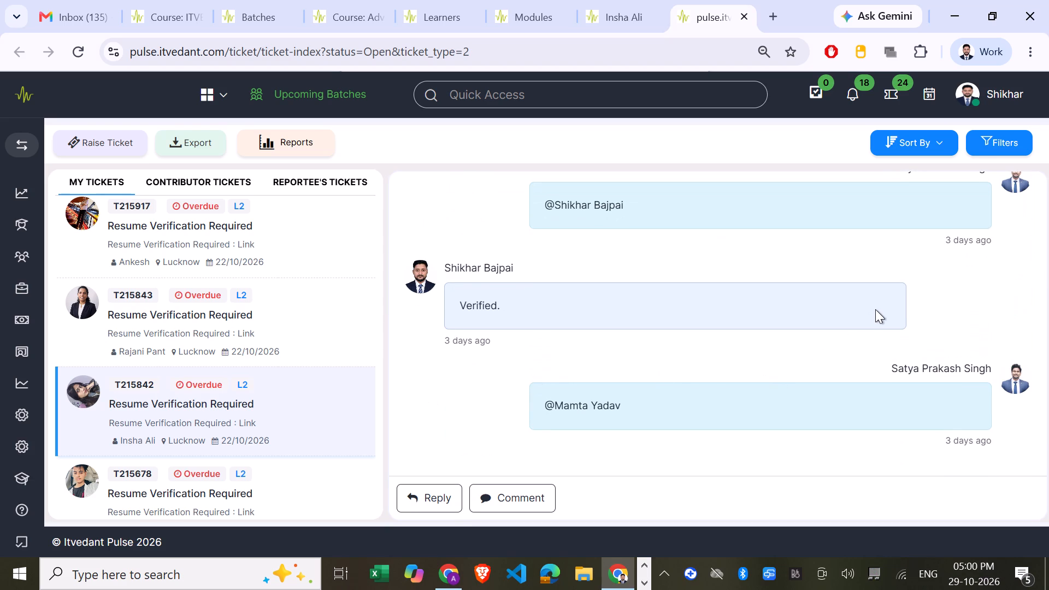
scroll(875, 309, up, 8)
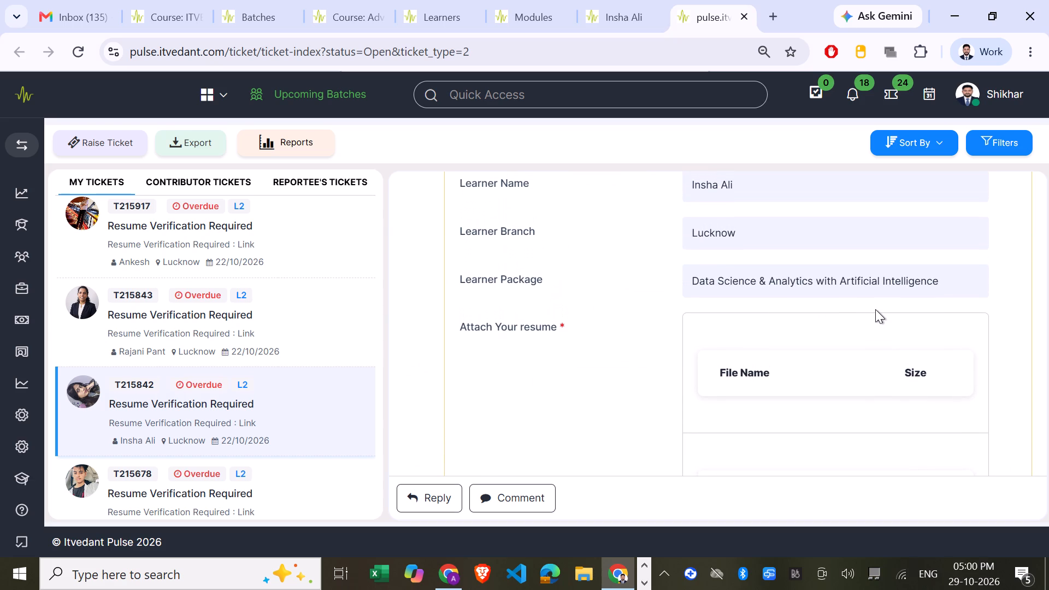
scroll(875, 309, up, 2)
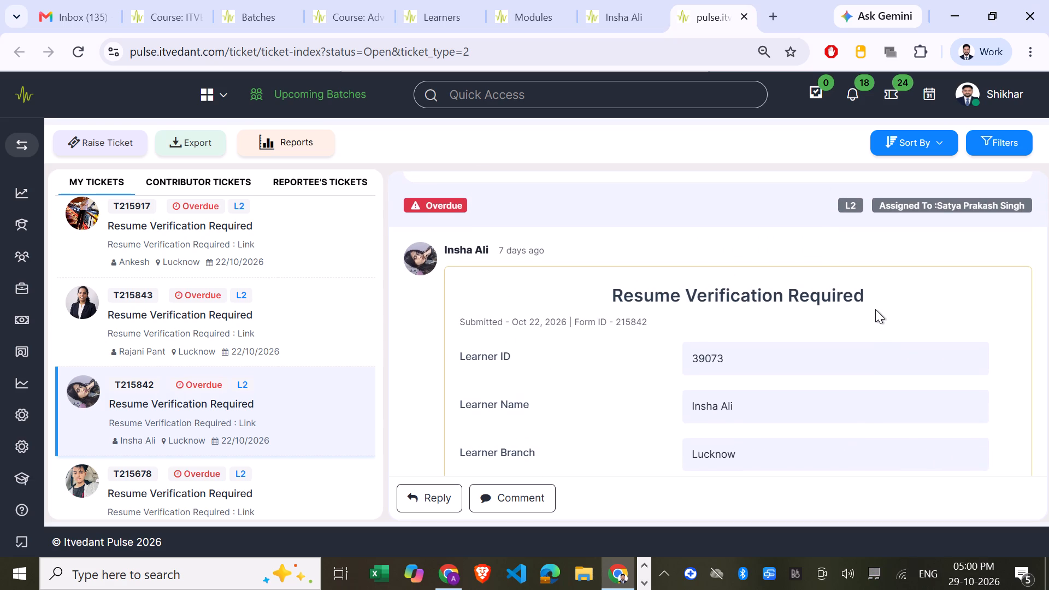
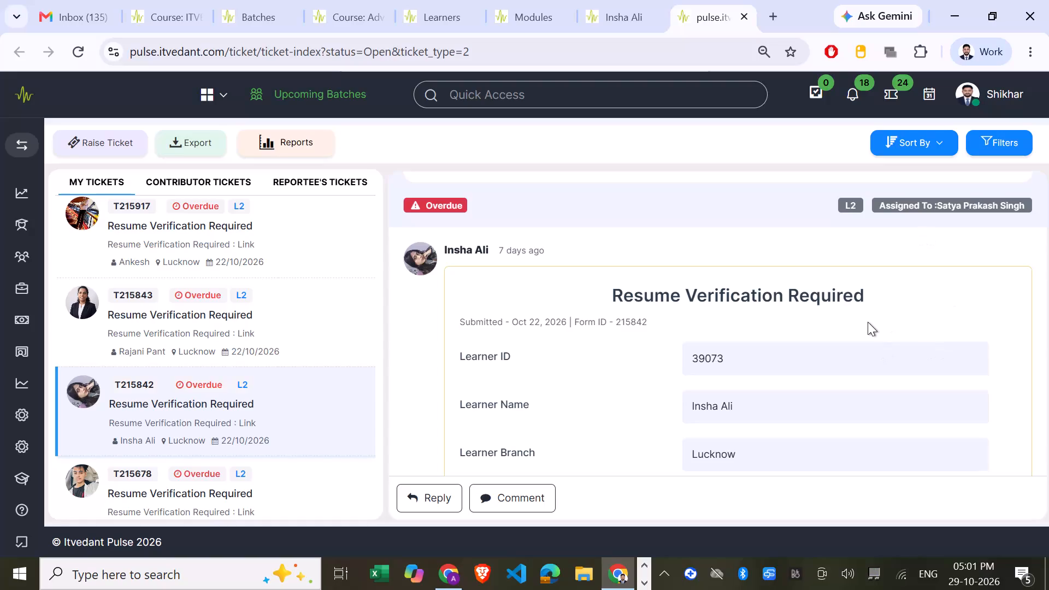
scroll(868, 322, down, 3)
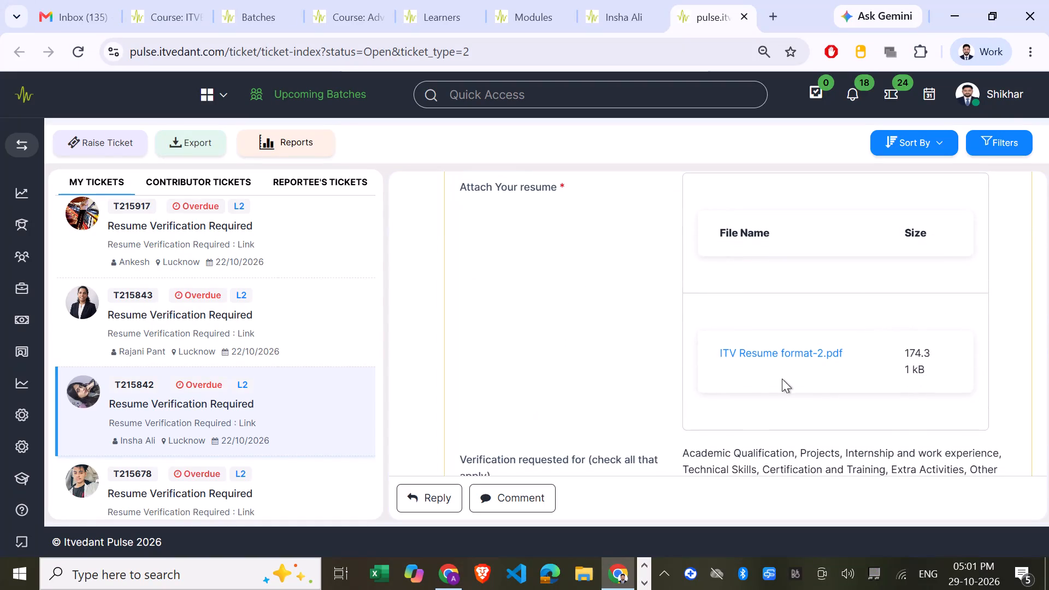
scroll(782, 379, down, 4)
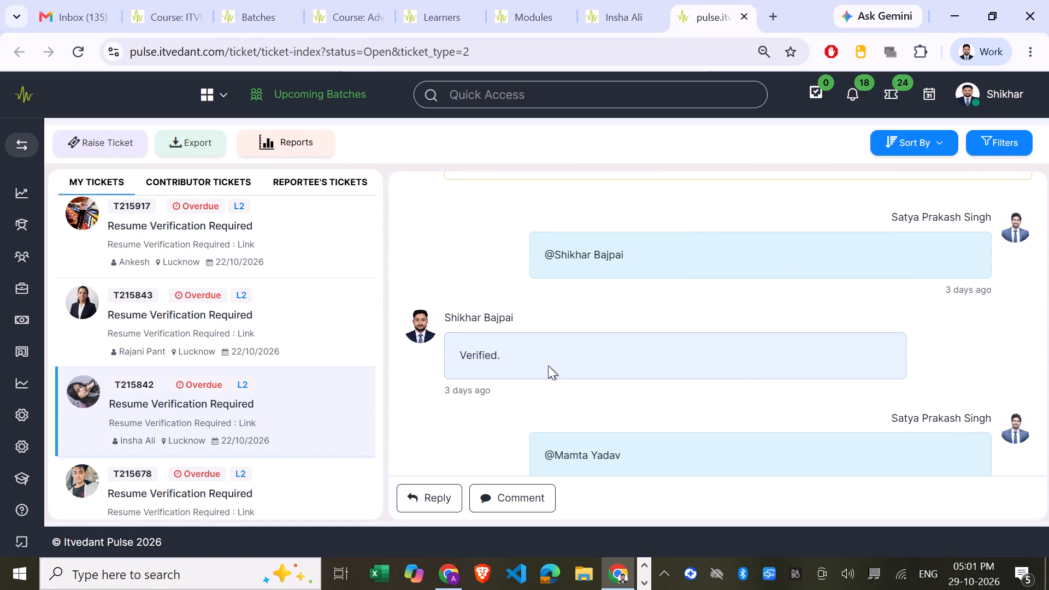
scroll(548, 365, down, 1)
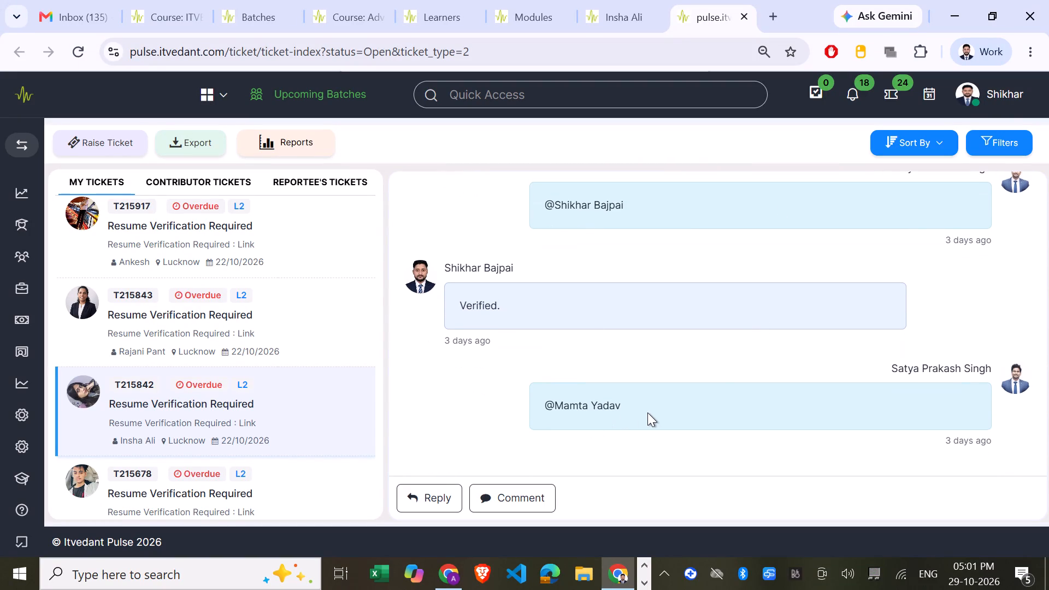
scroll(809, 353, up, 3)
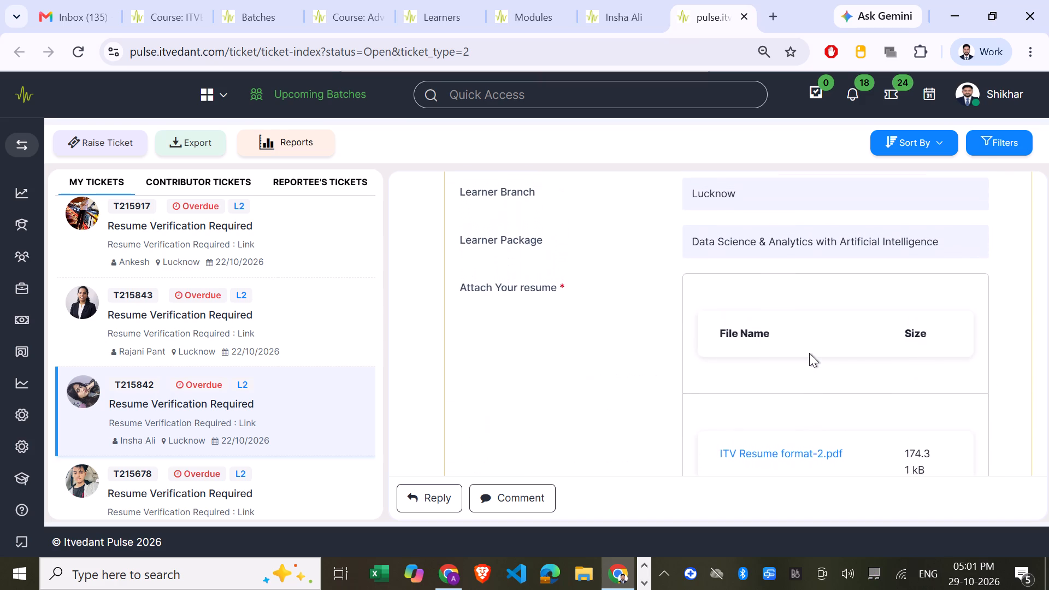
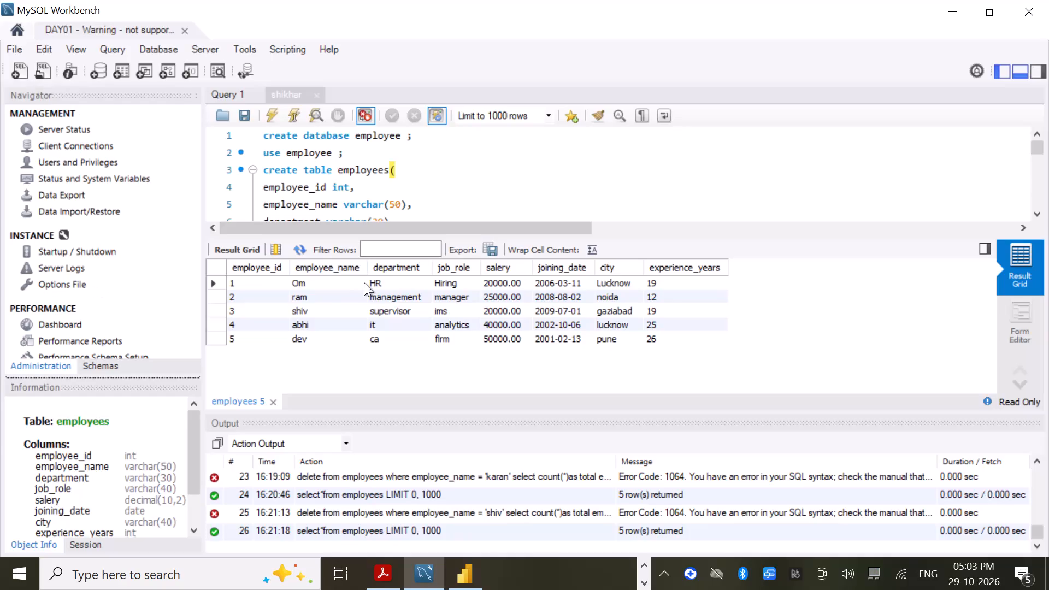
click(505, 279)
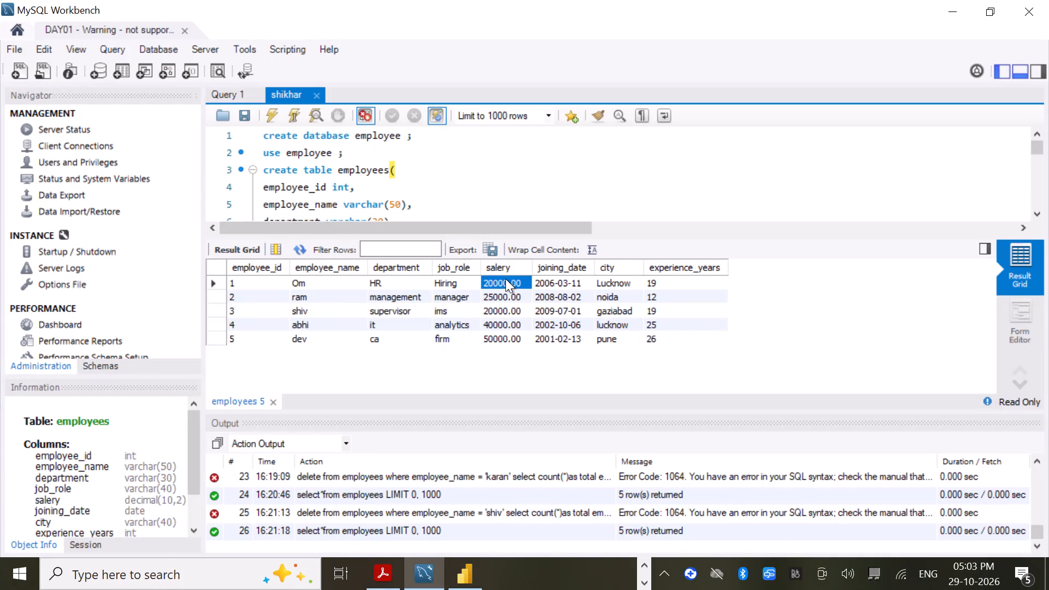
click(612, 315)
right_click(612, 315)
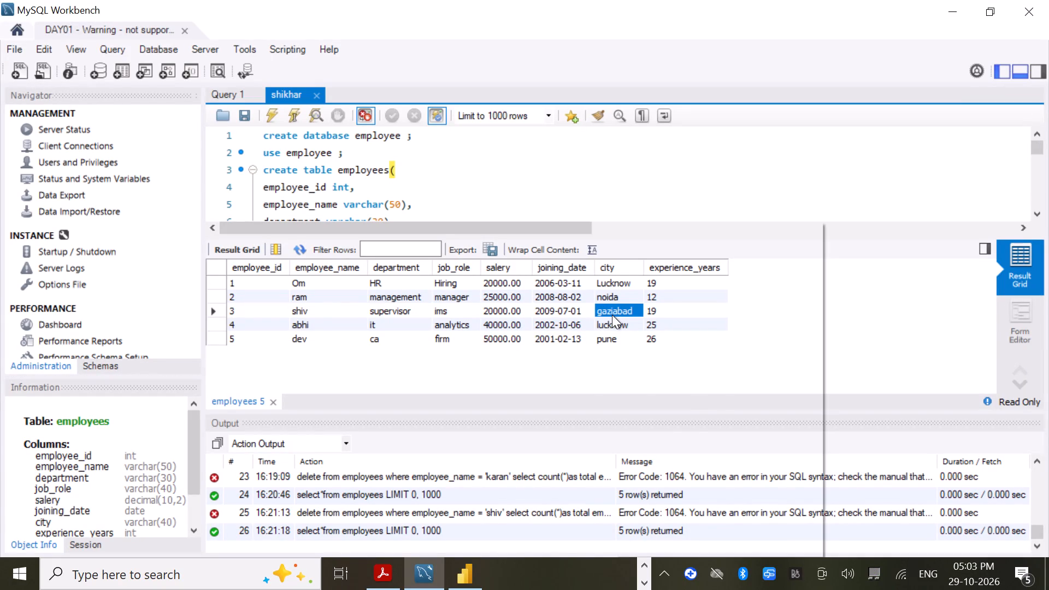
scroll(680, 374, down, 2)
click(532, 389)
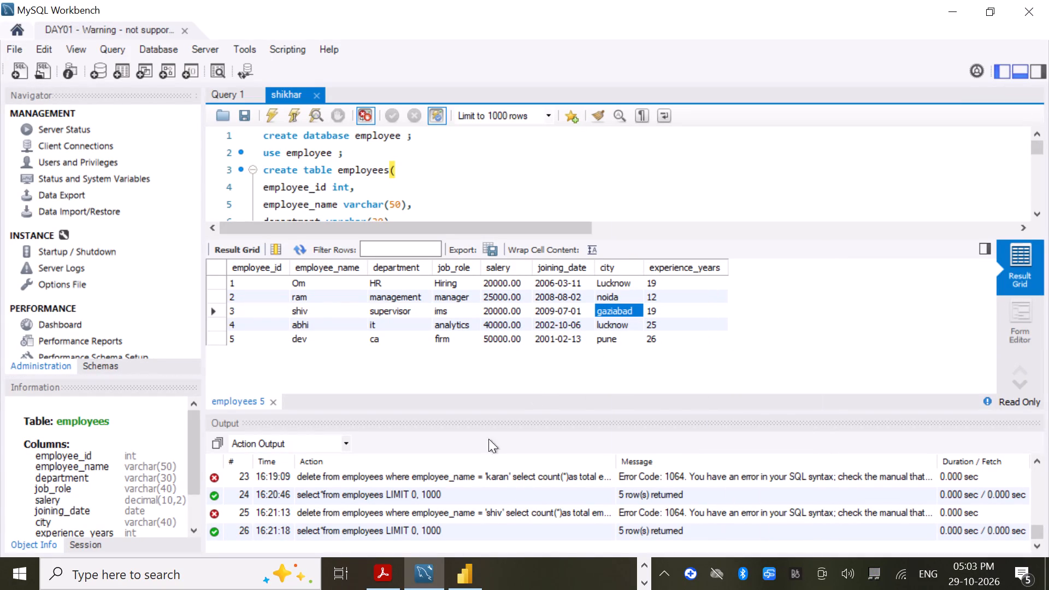
Switch from MySQL Workbench back to the Chrome window with the Itvedant Pulse tickets and maximize it.
click(645, 585)
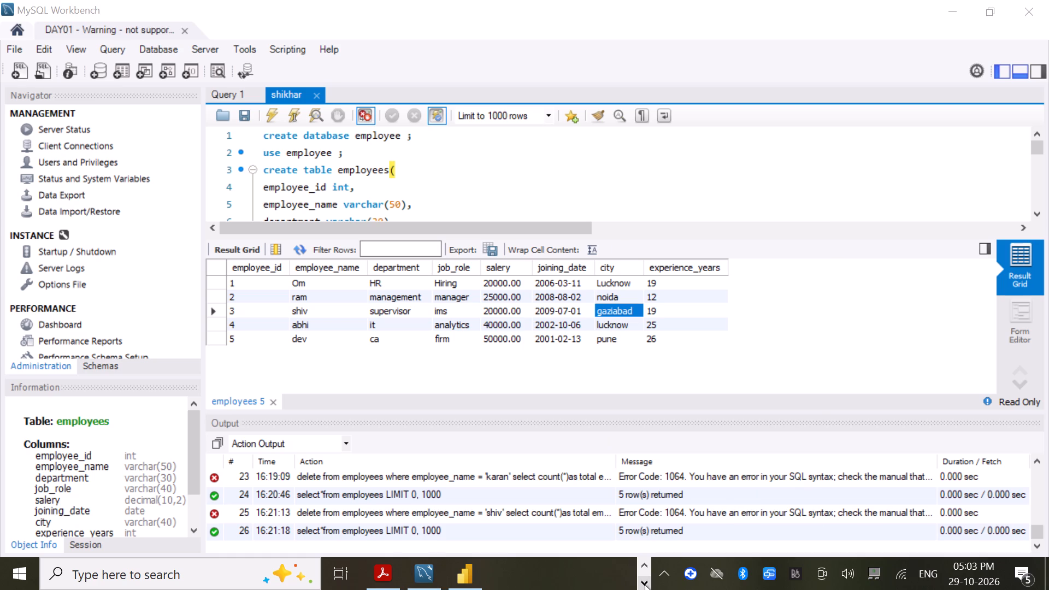
double_click(645, 565)
click(616, 580)
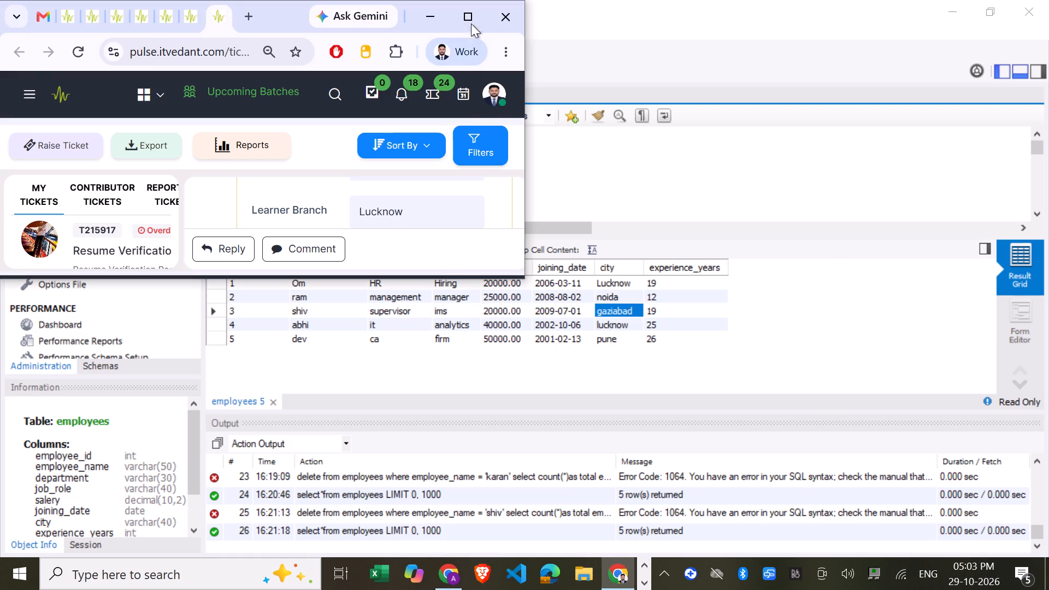
click(470, 19)
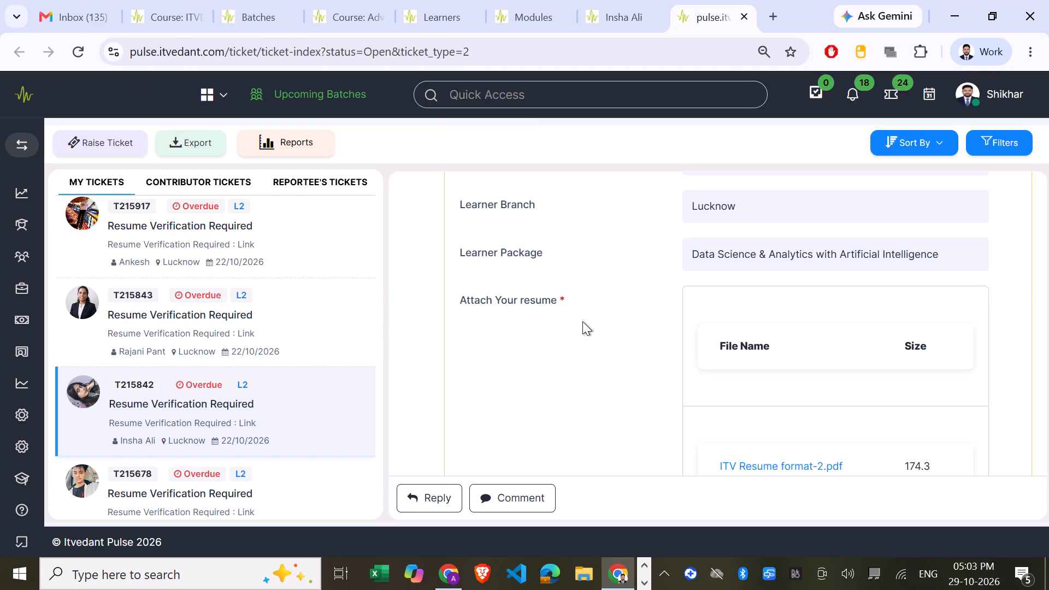
Post a comment on ticket T215842 that tags the same staff member mentioned in the thread's latest reply.
scroll(582, 321, down, 8)
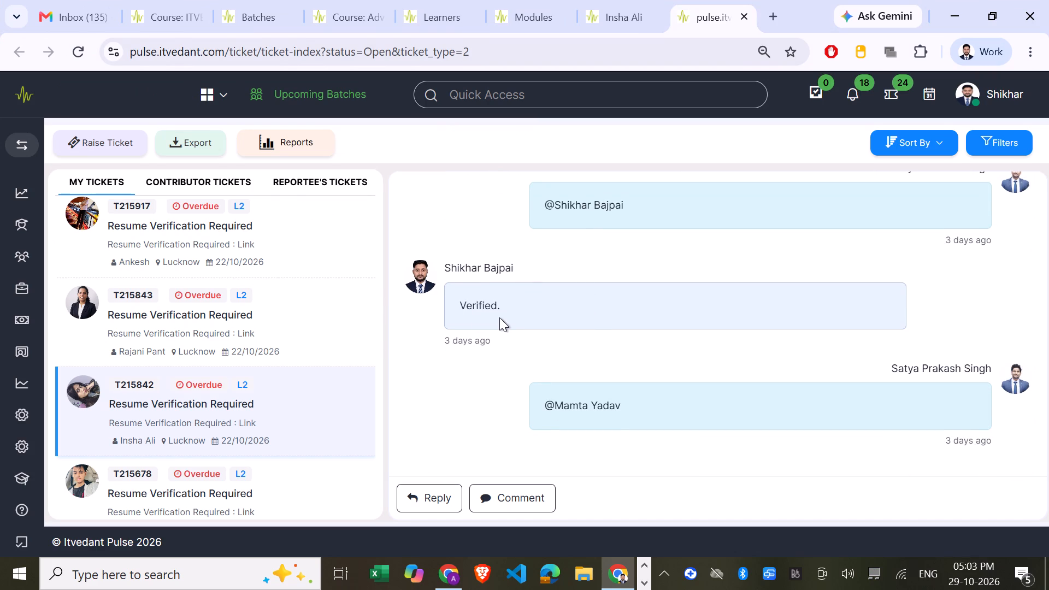
click(513, 492)
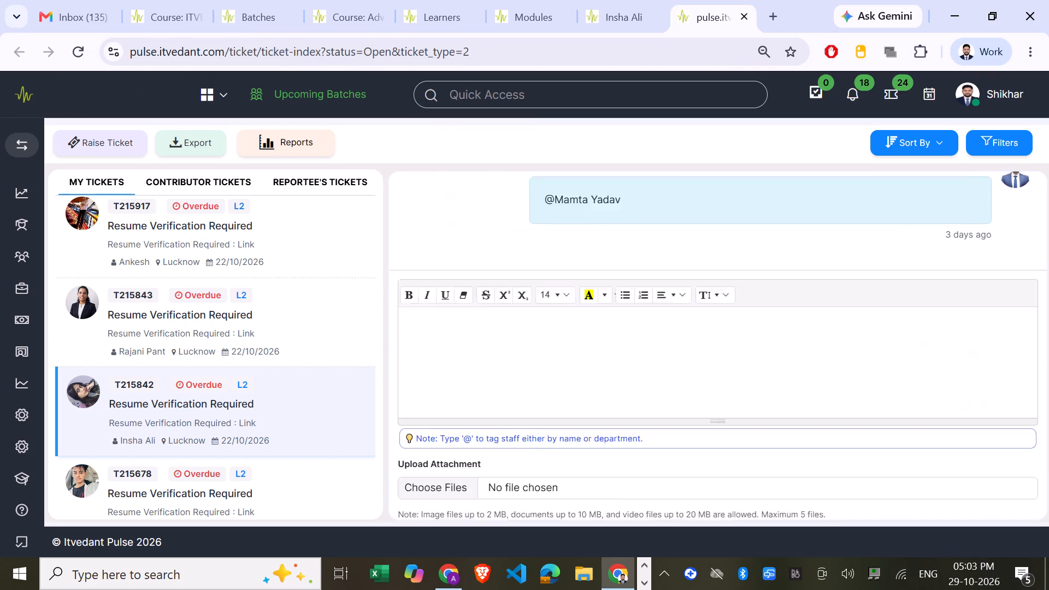
click(463, 295)
text(@)
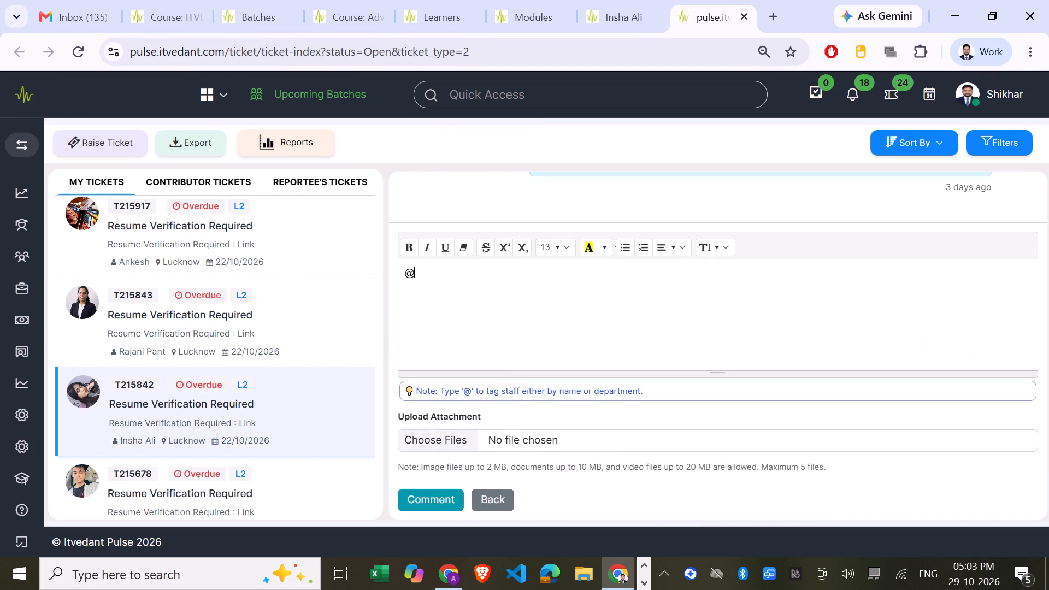
key(space)
key(BackSpace)
text(mam)
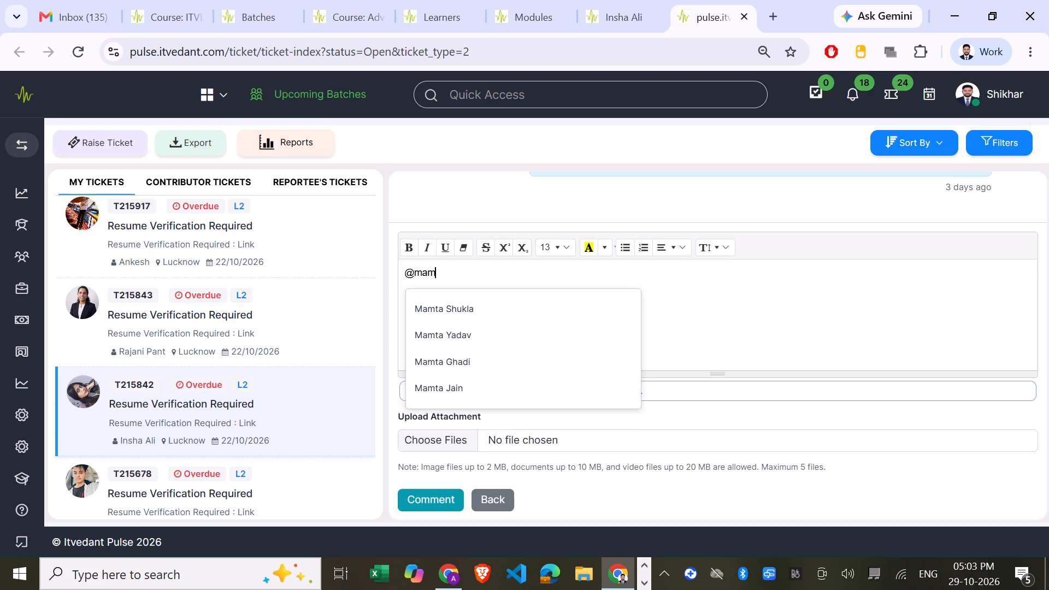
click(439, 344)
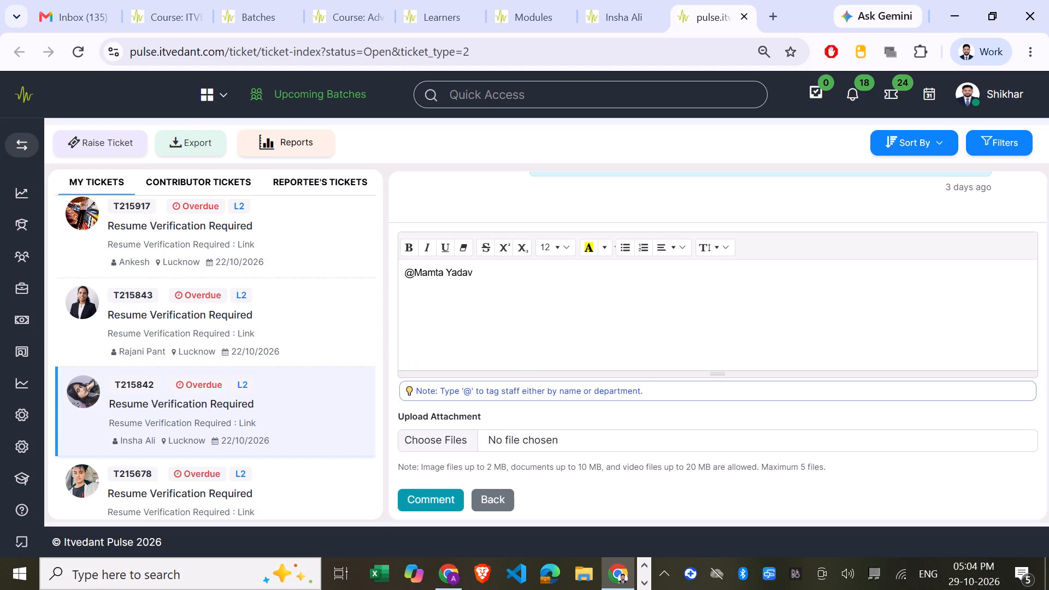
click(434, 500)
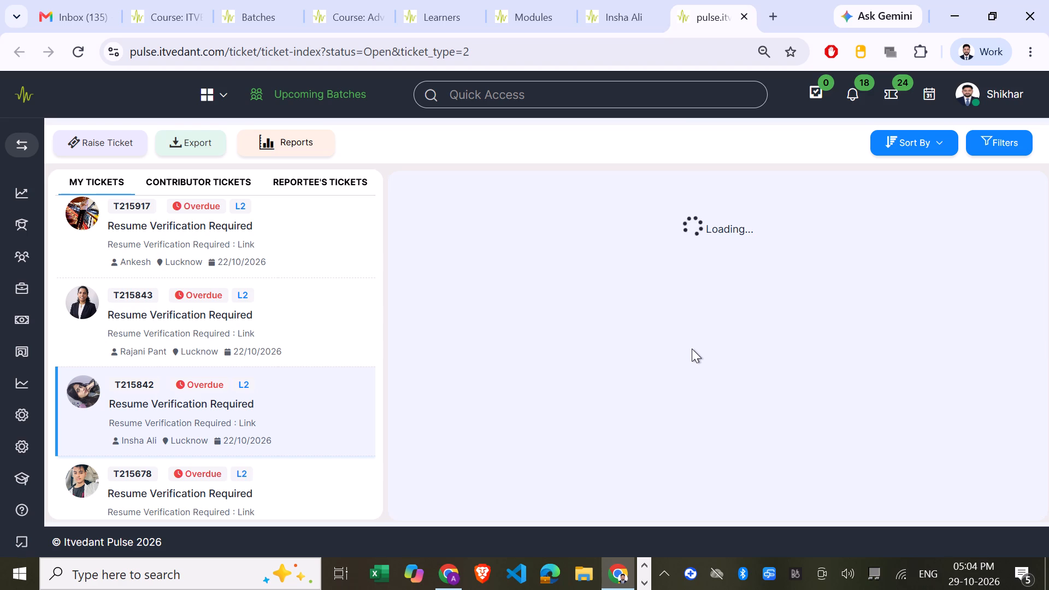
scroll(731, 449, down, 10)
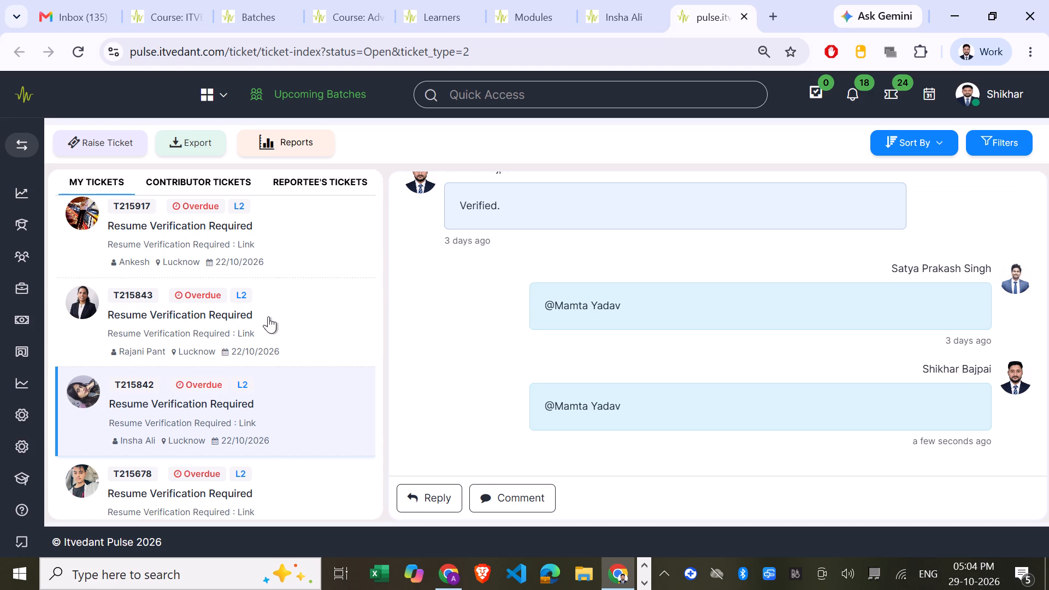
Open overdue ticket T215843 and read its reply thread through the latest reply.
click(293, 322)
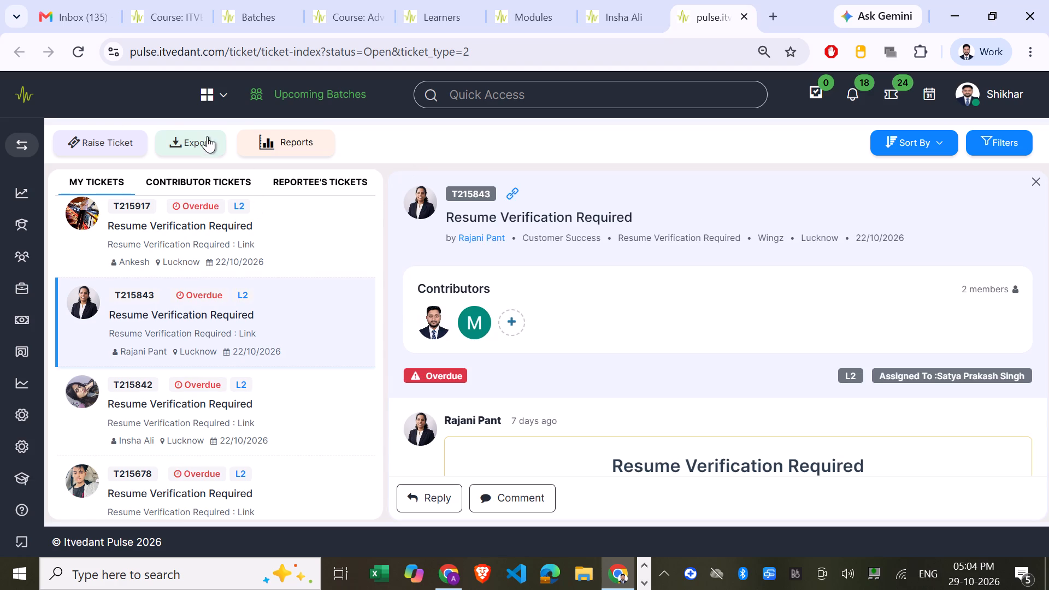
scroll(238, 220, up, 3)
scroll(243, 317, up, 7)
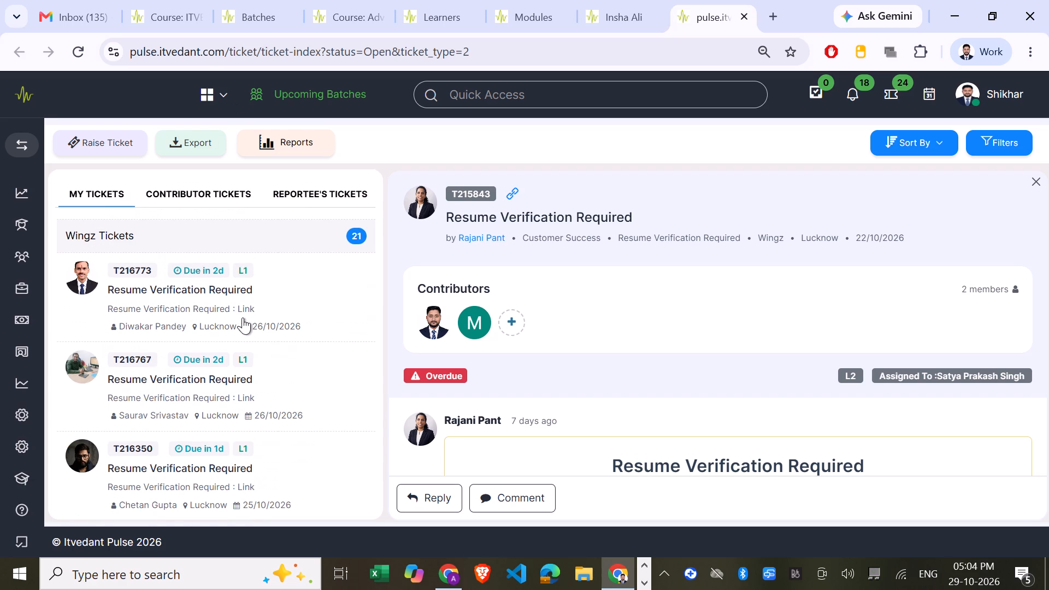
scroll(243, 317, up, 1)
scroll(634, 331, down, 11)
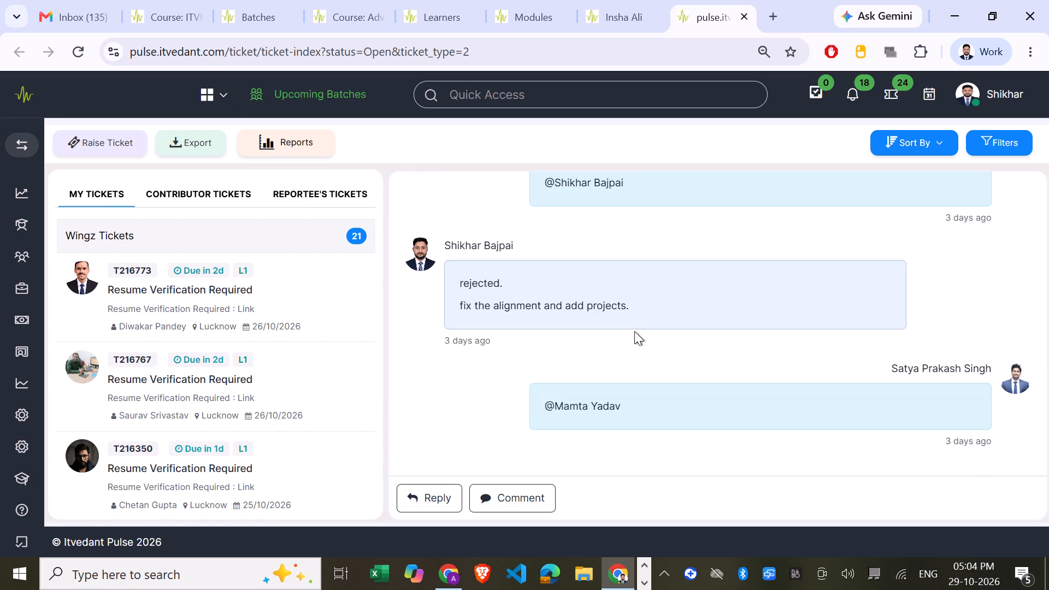
Open the resume PDF attached to ticket T215843, read through its pages and close it.
scroll(647, 367, up, 5)
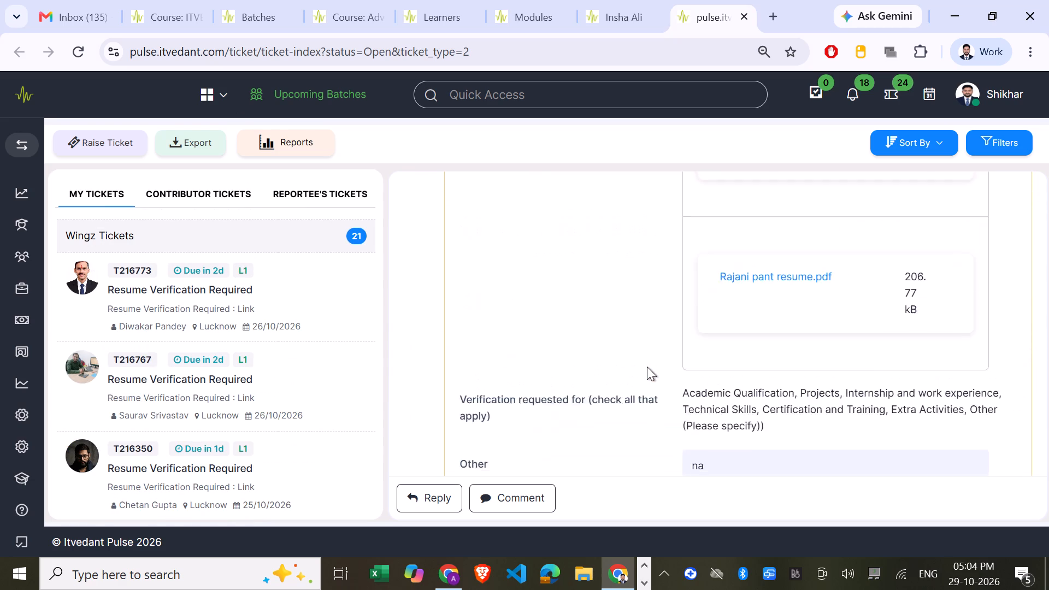
scroll(647, 367, up, 2)
scroll(647, 367, down, 2)
click(768, 308)
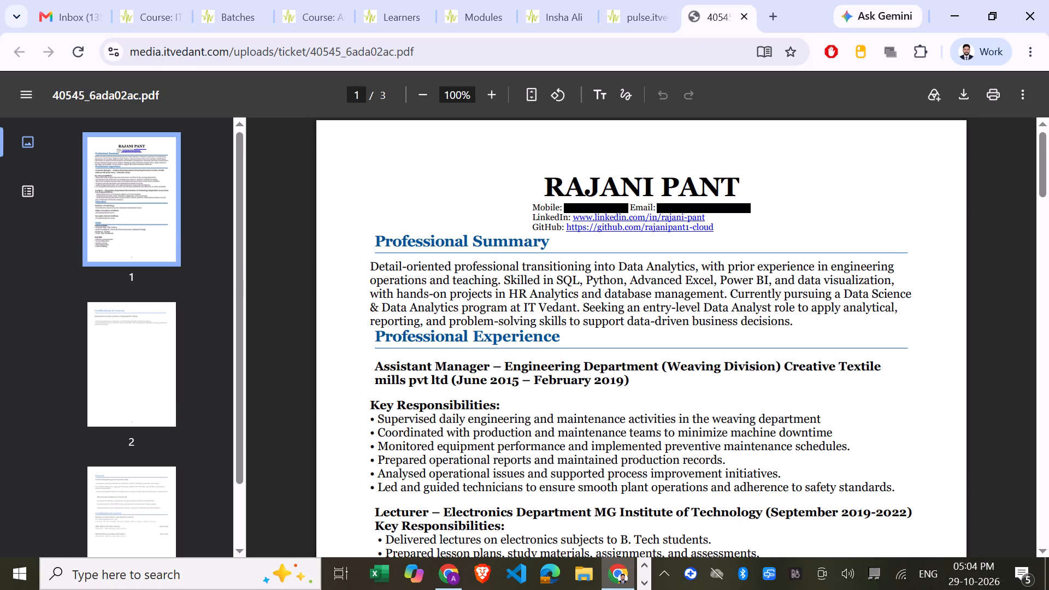
scroll(749, 411, down, 5)
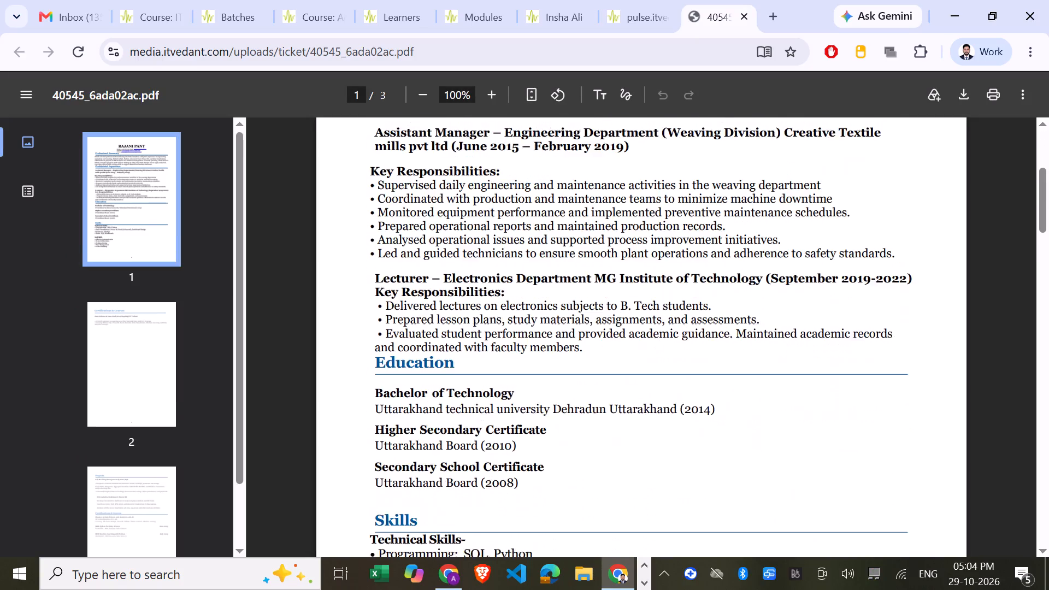
scroll(749, 411, down, 7)
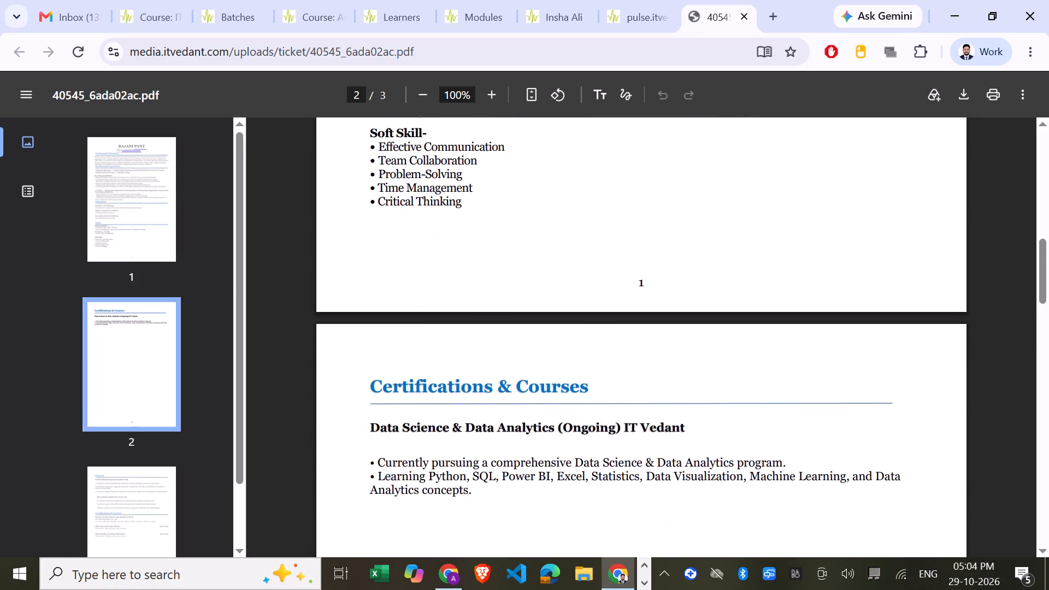
scroll(749, 411, down, 2)
scroll(749, 411, up, 12)
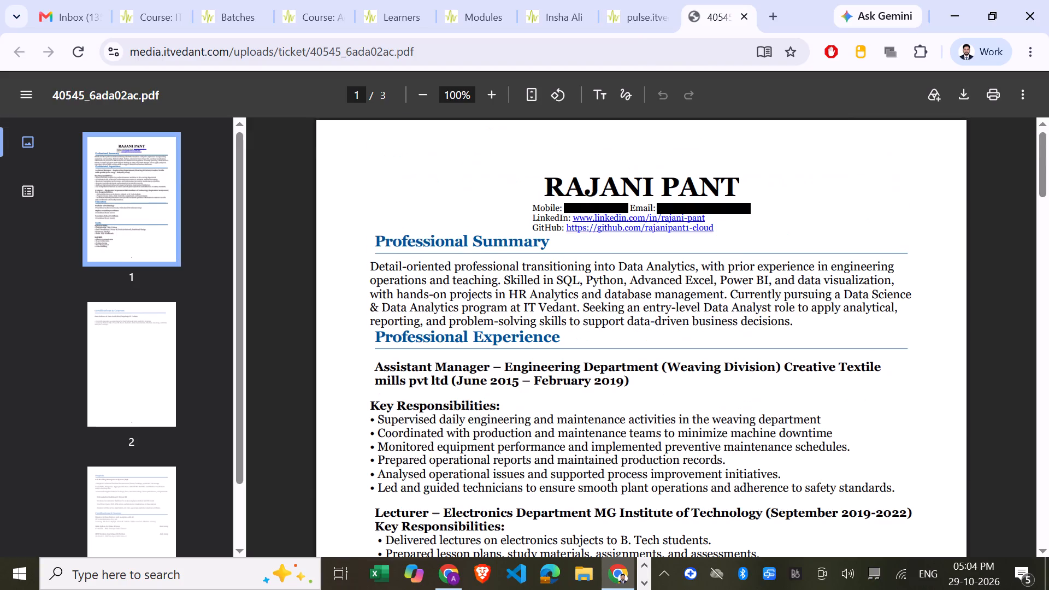
click(747, 15)
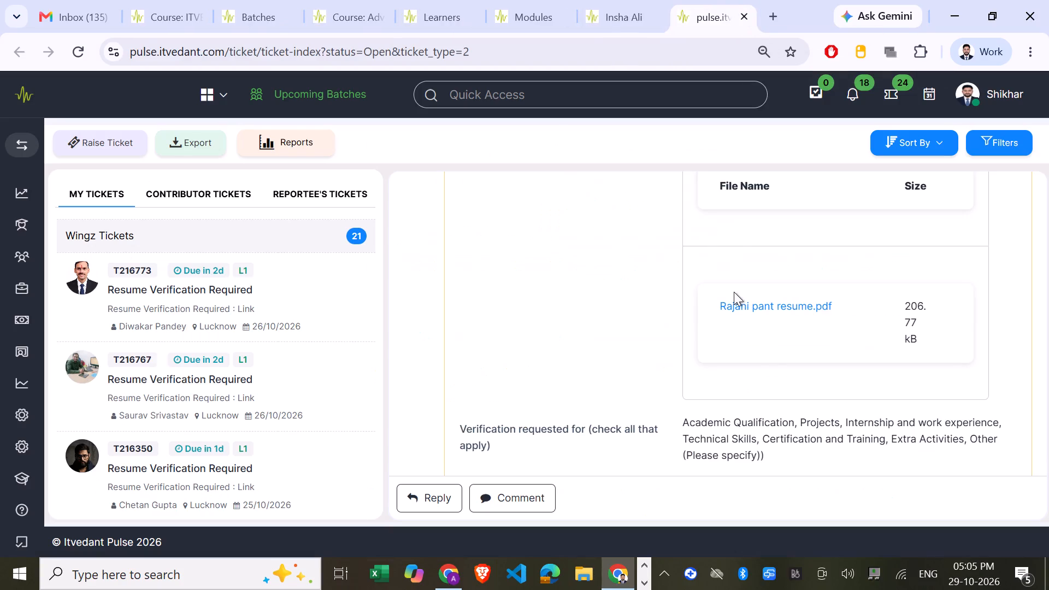
scroll(738, 334, down, 5)
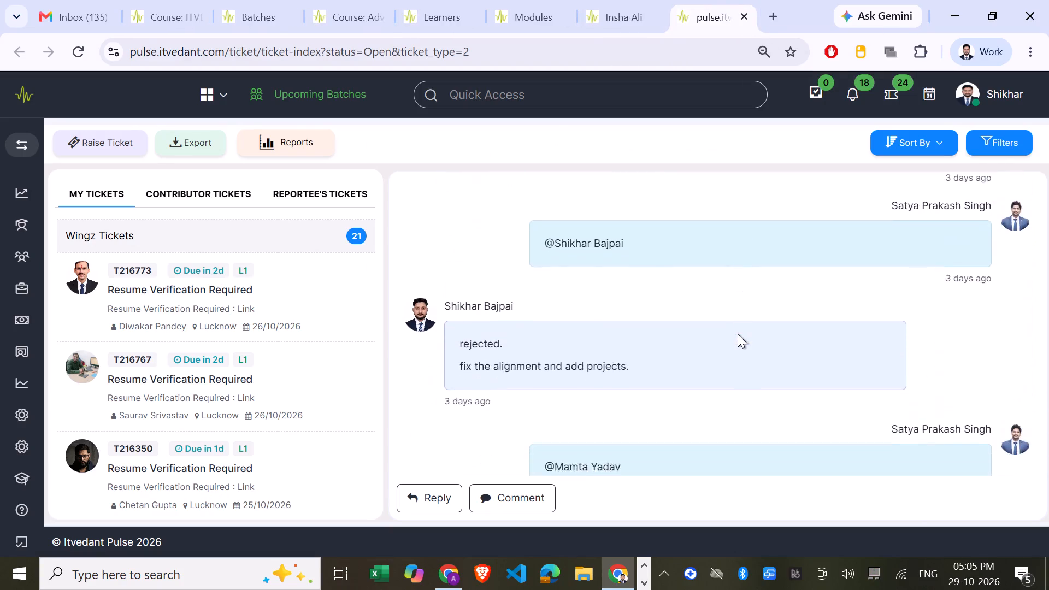
scroll(738, 334, down, 3)
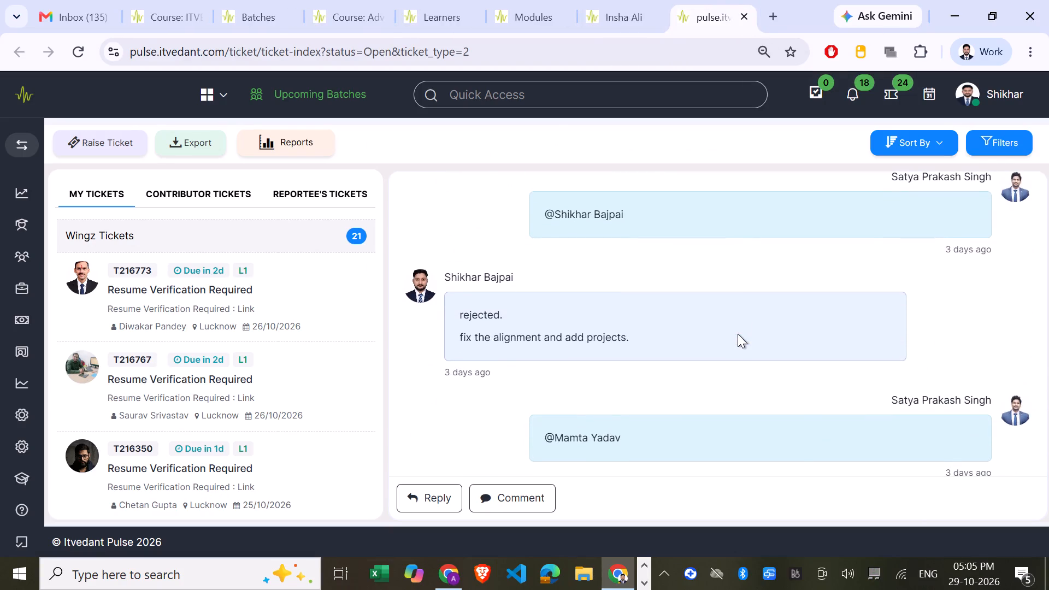
scroll(738, 334, down, 3)
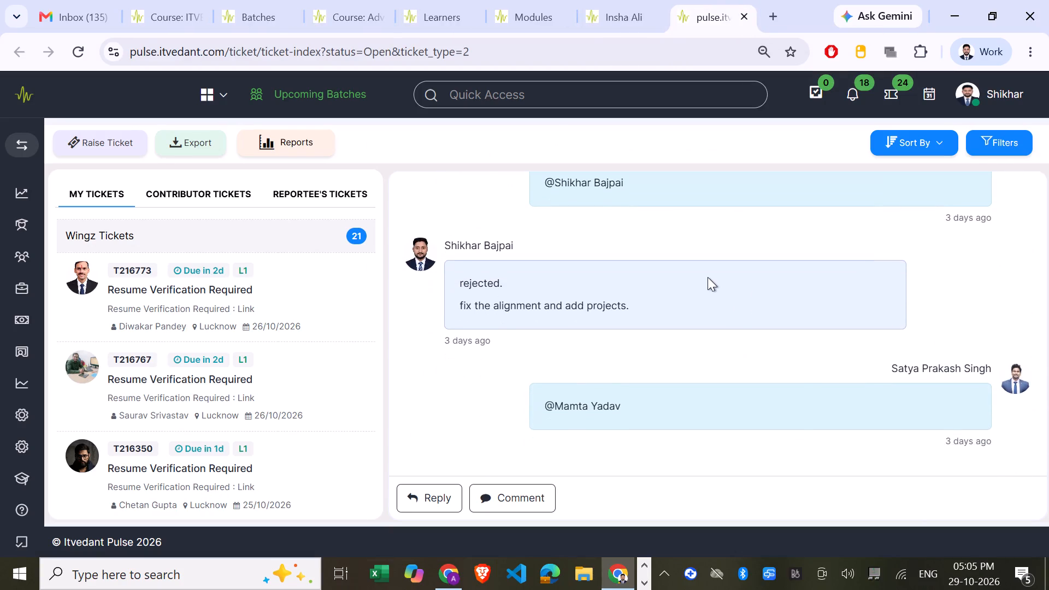
scroll(708, 277, up, 13)
scroll(591, 306, down, 3)
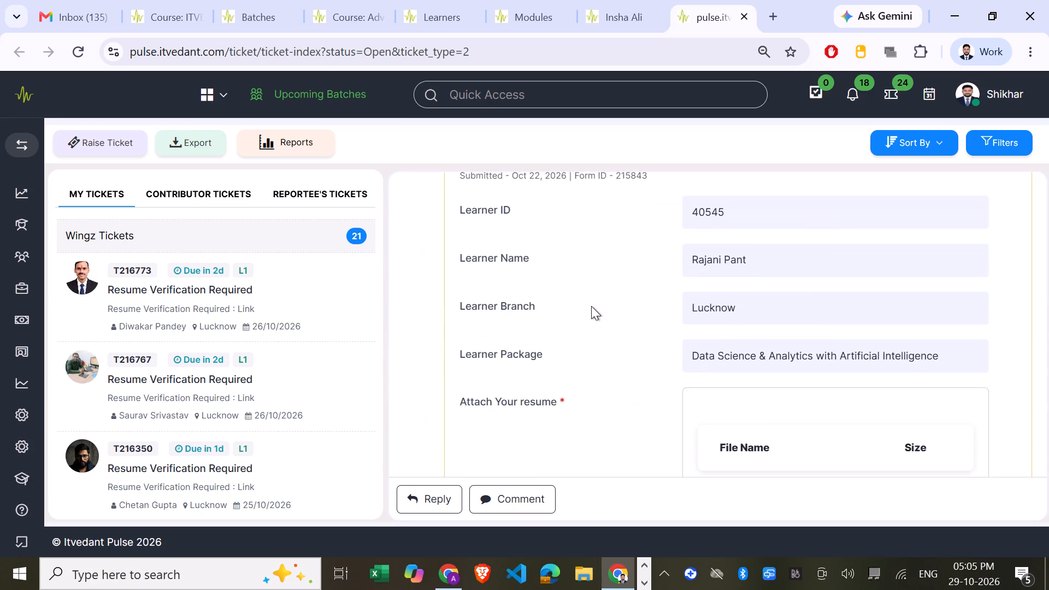
scroll(591, 306, up, 6)
scroll(258, 452, down, 1)
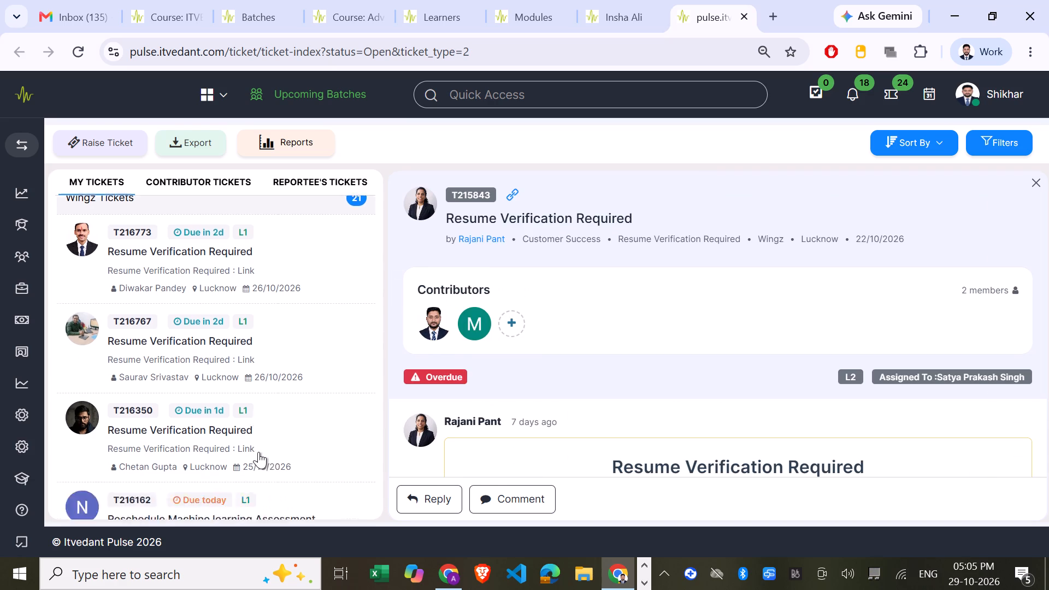
scroll(258, 452, down, 4)
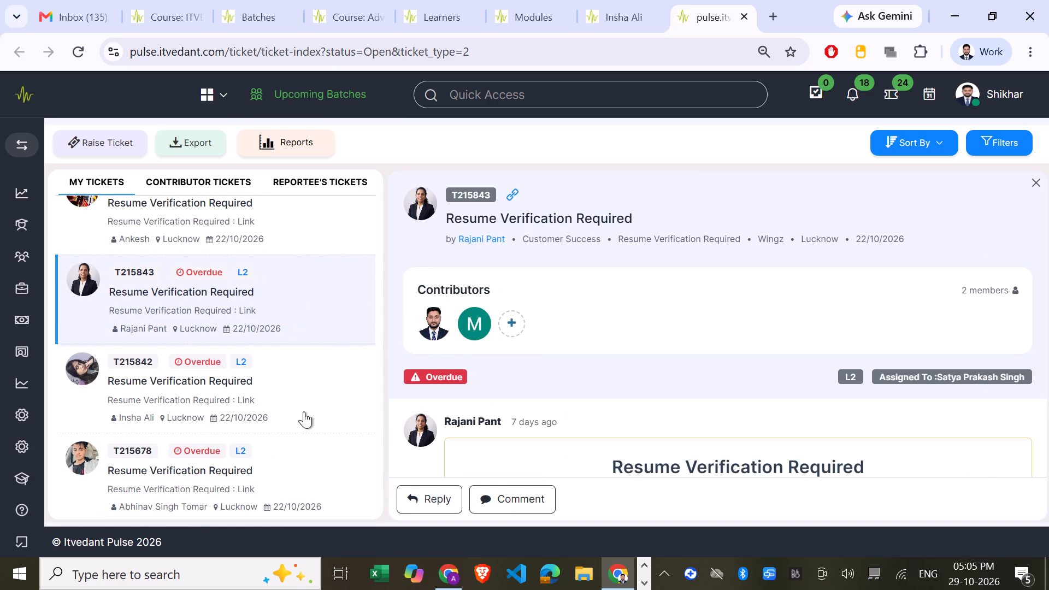
click(304, 411)
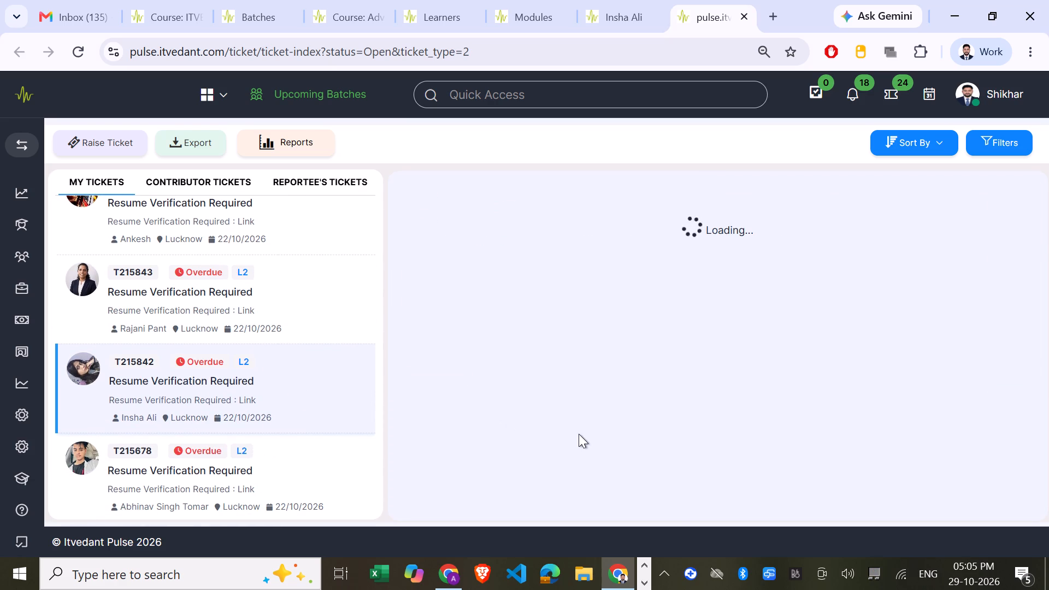
scroll(694, 373, down, 6)
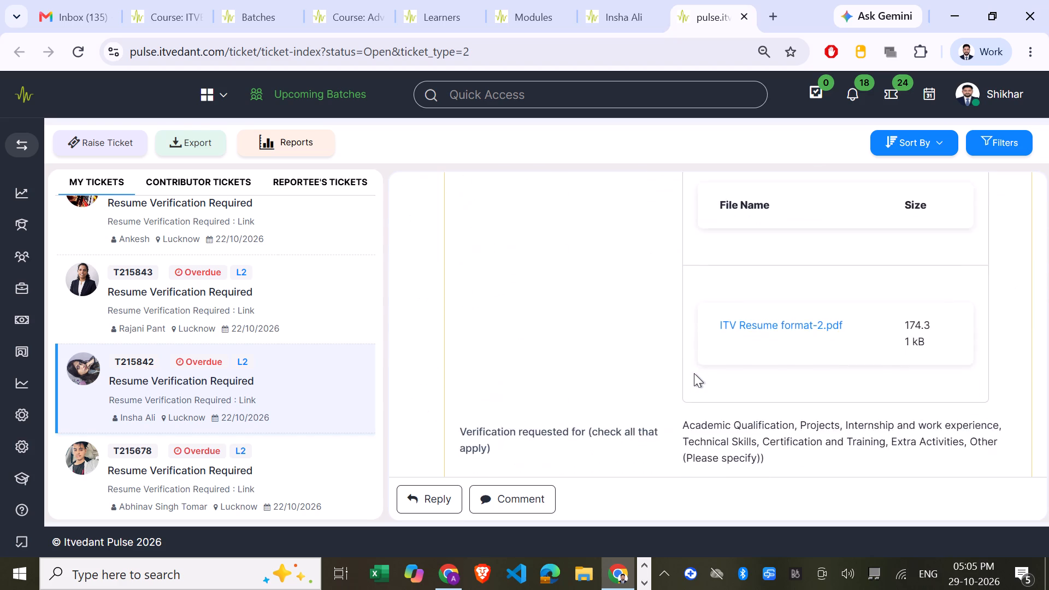
scroll(694, 373, down, 9)
scroll(694, 373, up, 3)
scroll(734, 280, up, 3)
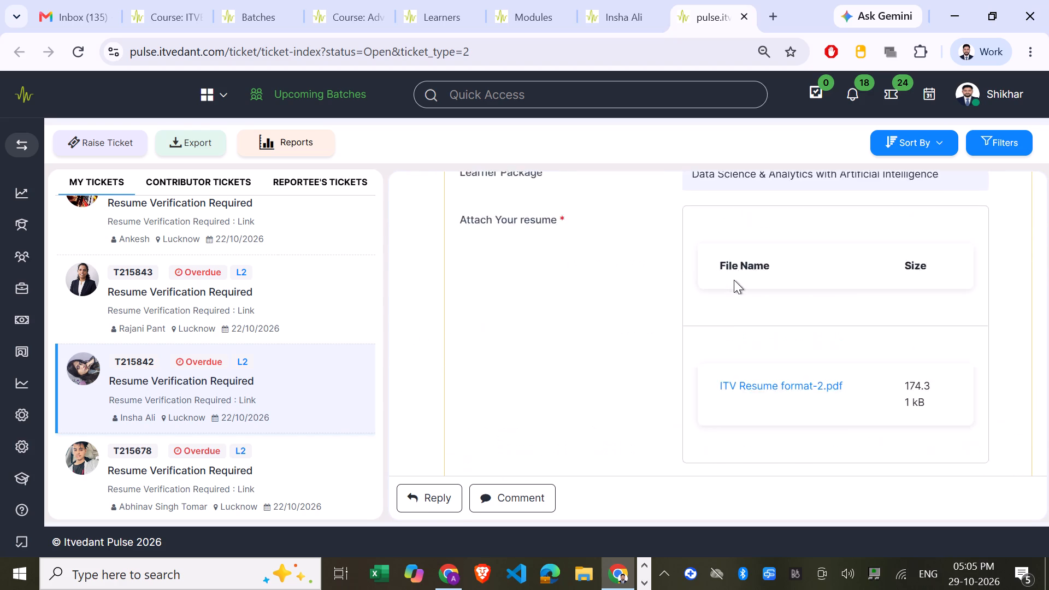
scroll(734, 280, up, 1)
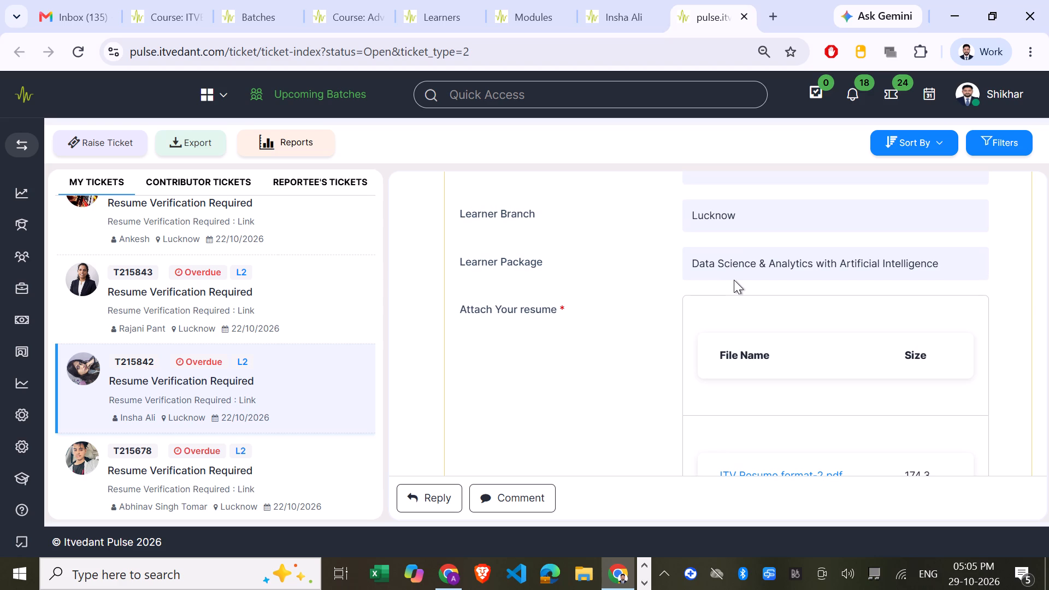
Return to the start of the ticket list, expand the site navigation, and open the list of all learners.
scroll(270, 282, up, 3)
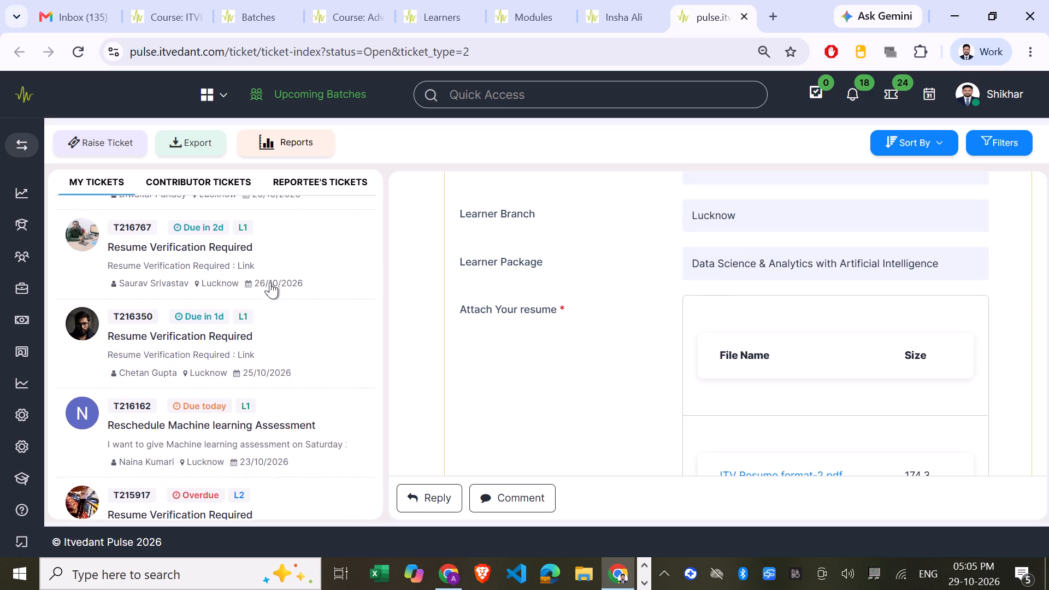
scroll(158, 264, up, 4)
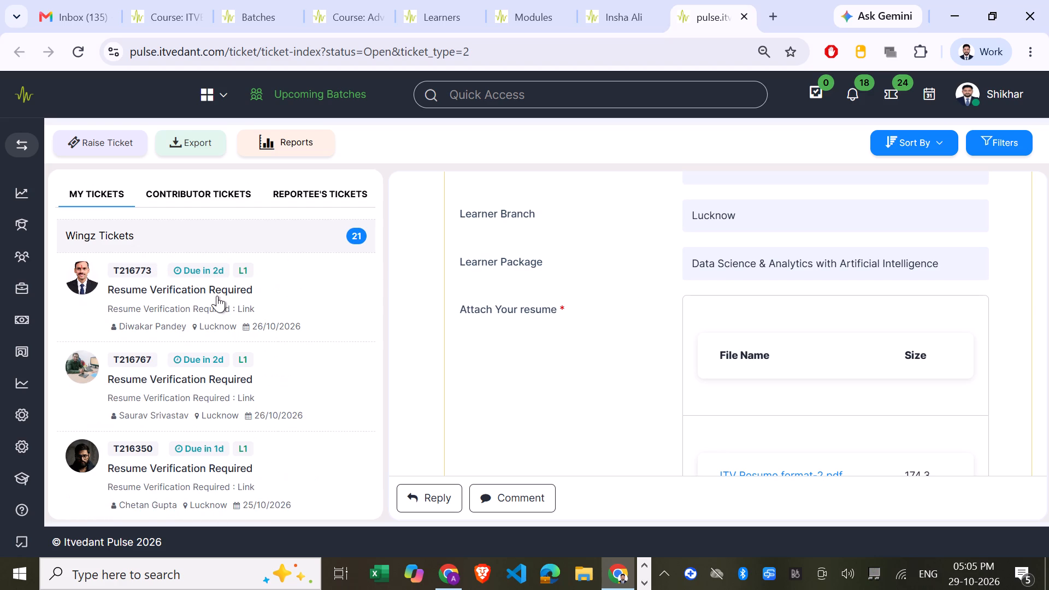
click(22, 151)
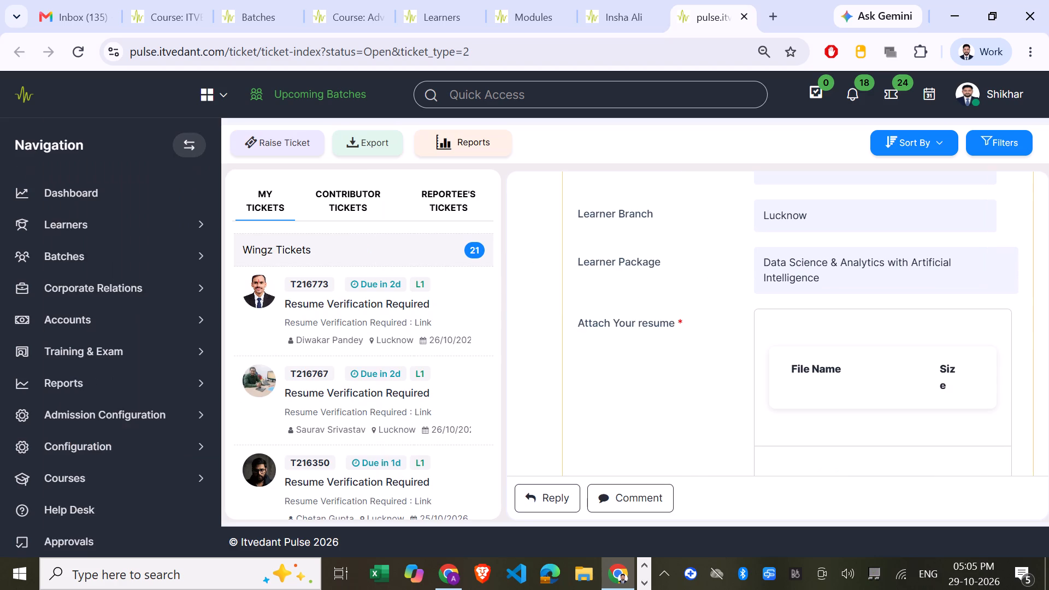
click(67, 229)
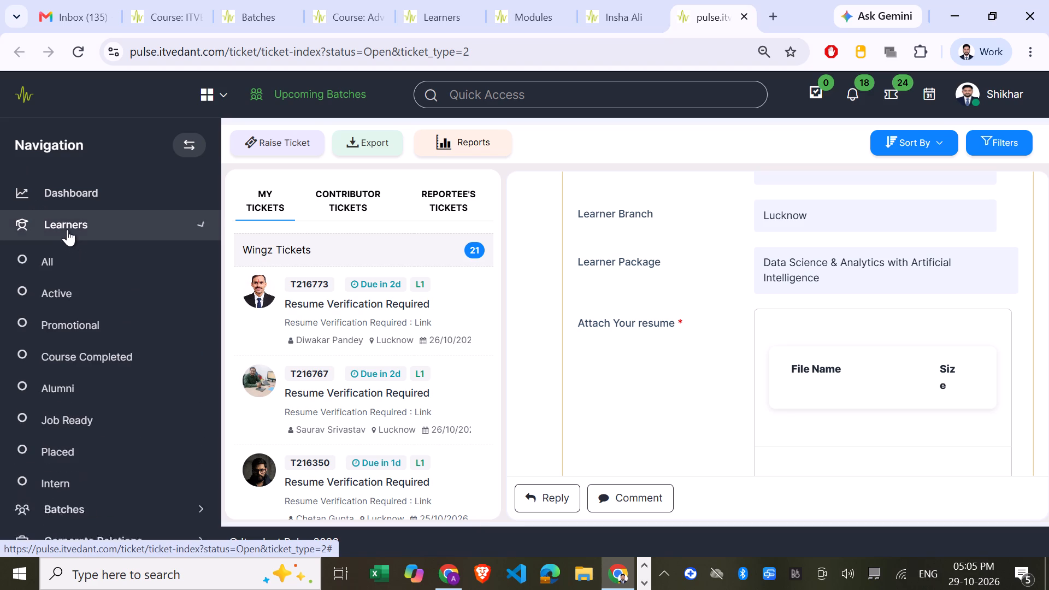
click(51, 269)
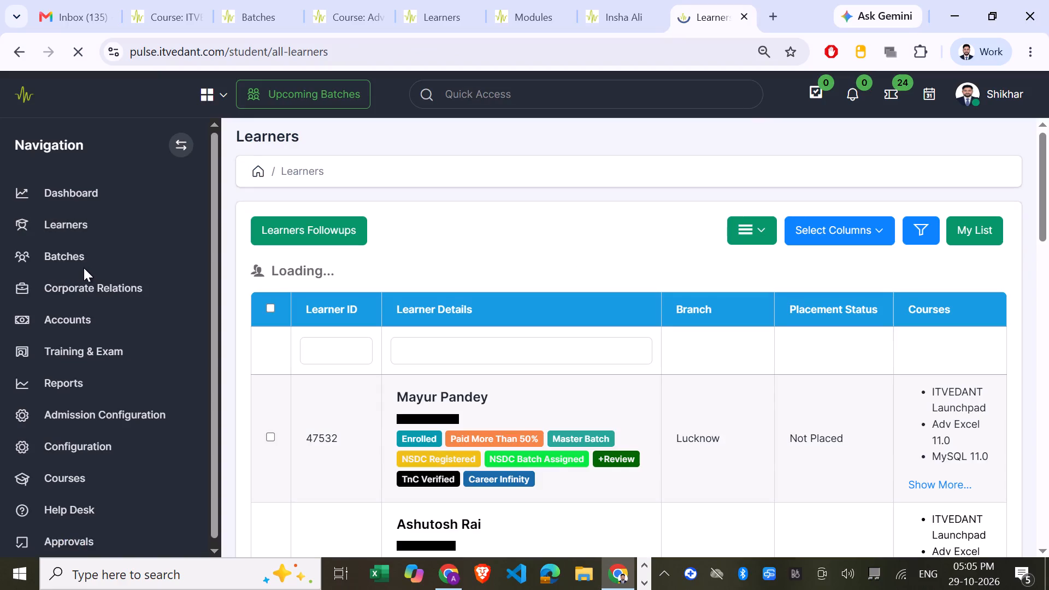
scroll(521, 385, down, 2)
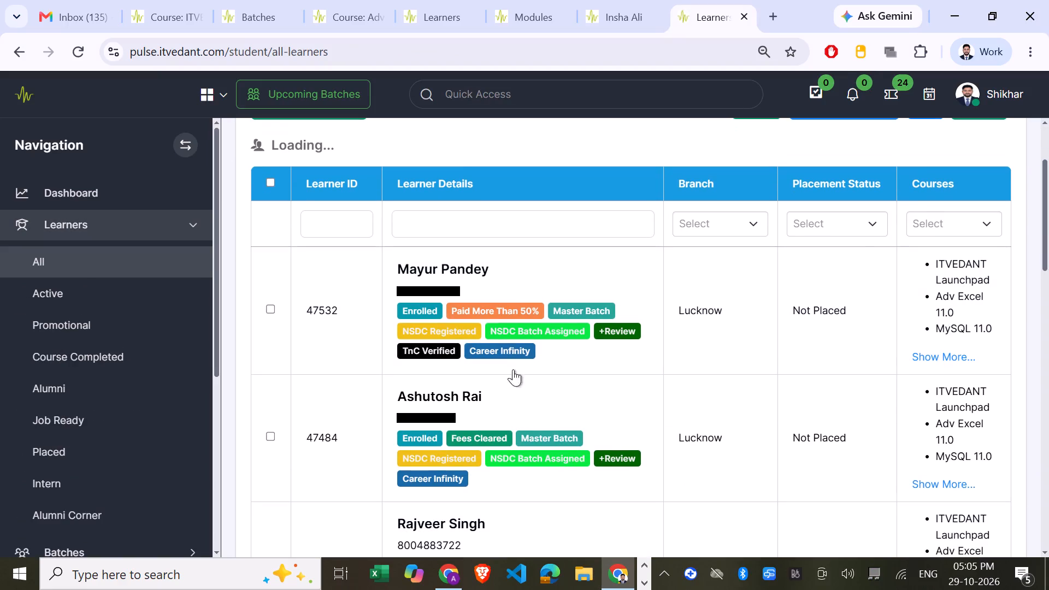
click(463, 267)
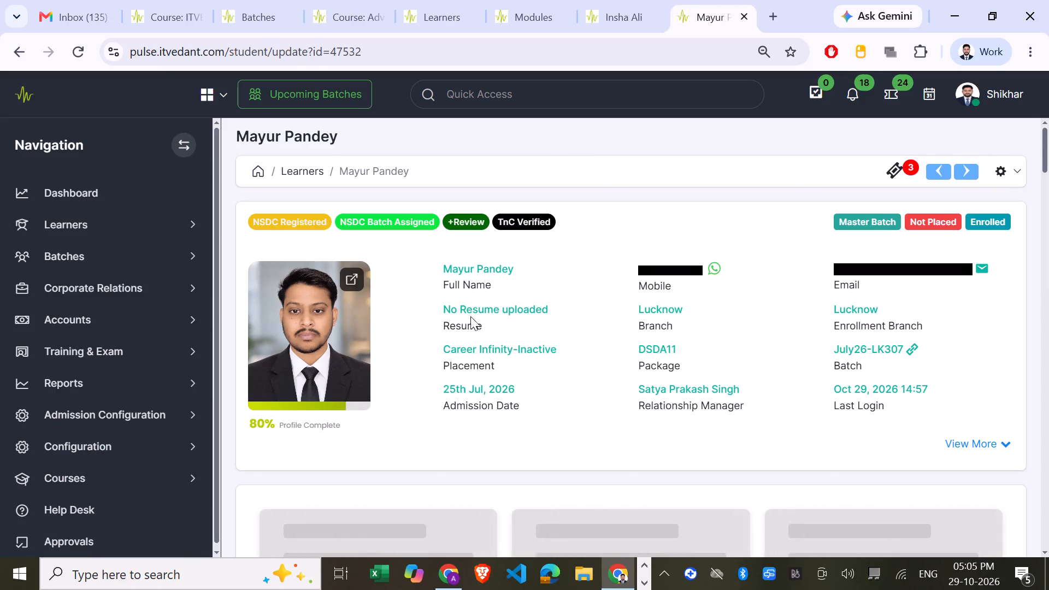
scroll(526, 286, down, 3)
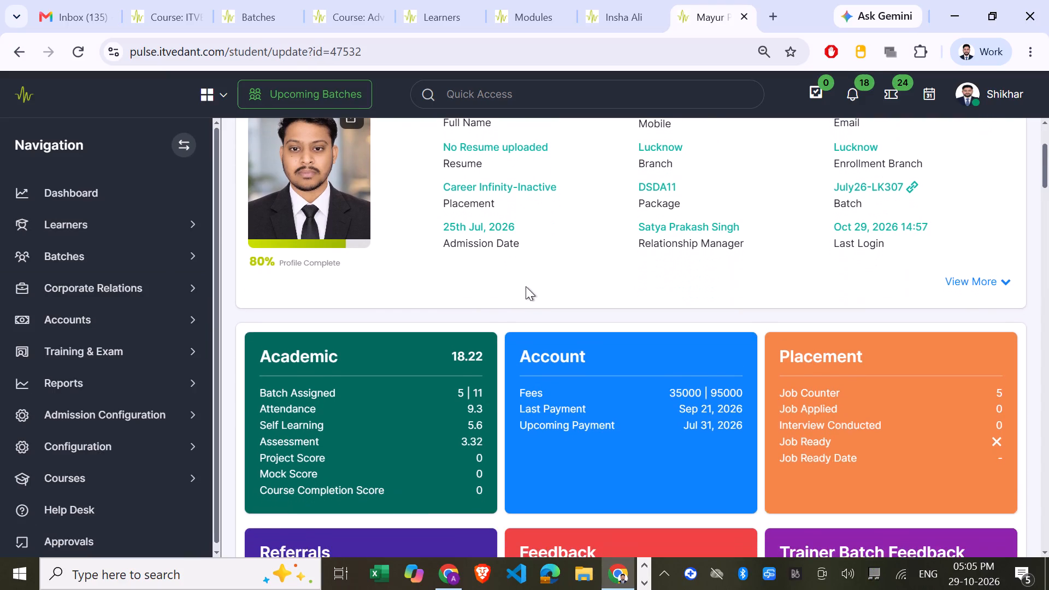
scroll(526, 286, up, 3)
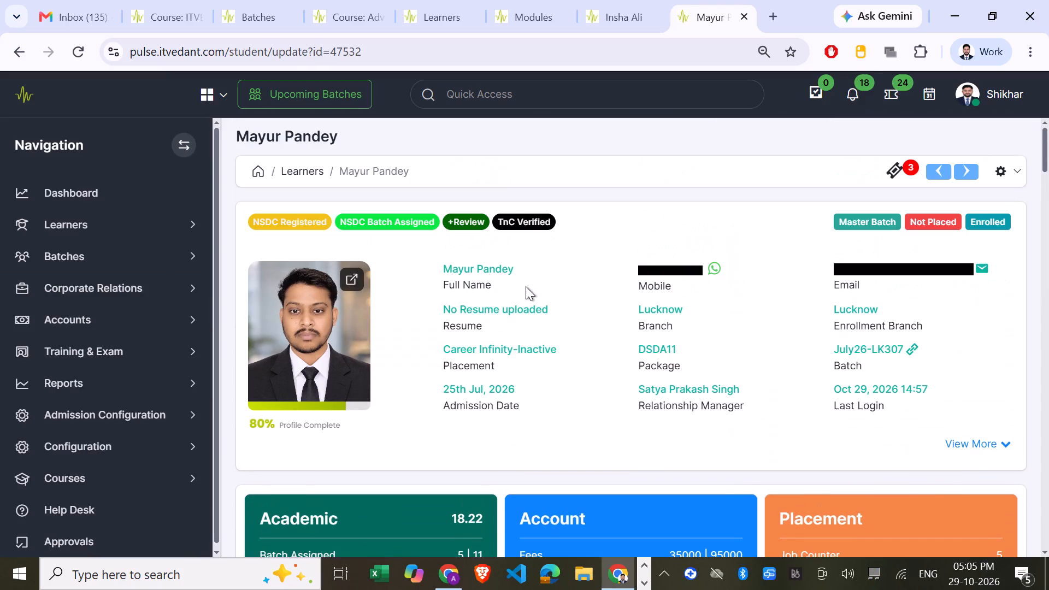
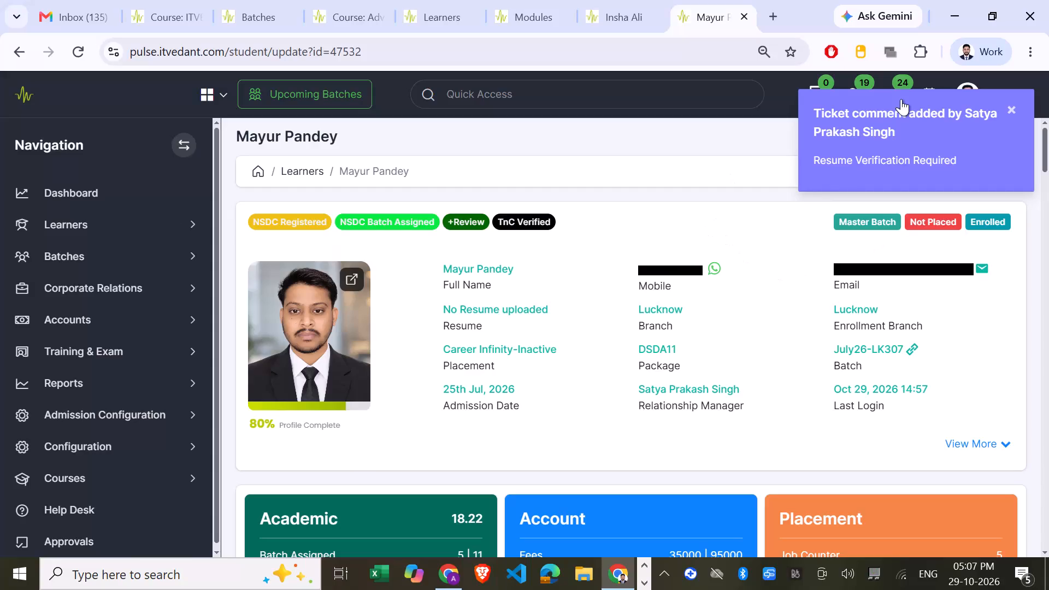
Open resume verification ticket T217096 from the latest notification and post the comment "Approved" on it.
click(867, 80)
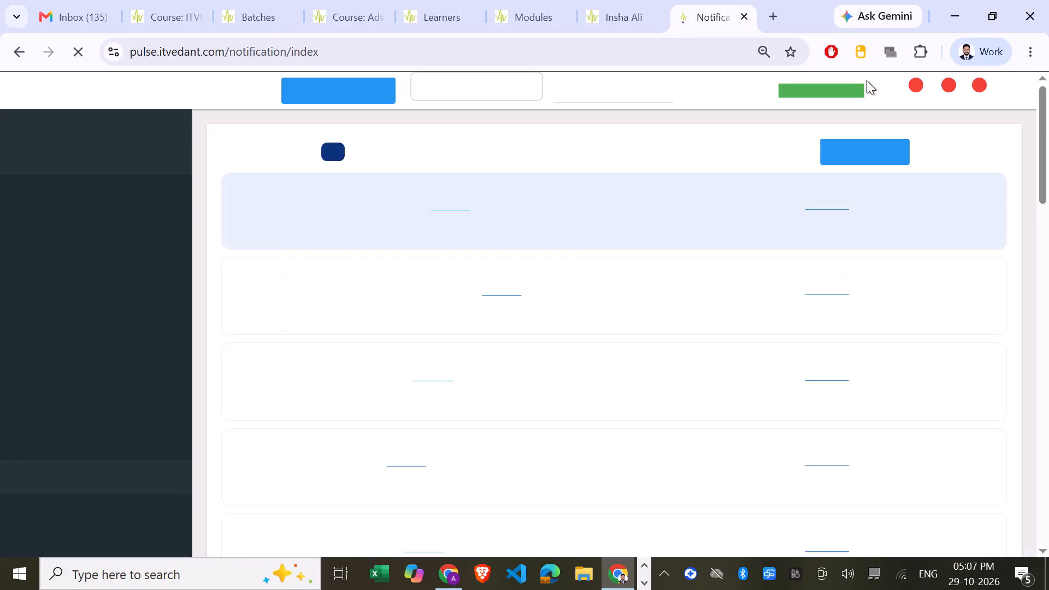
click(488, 248)
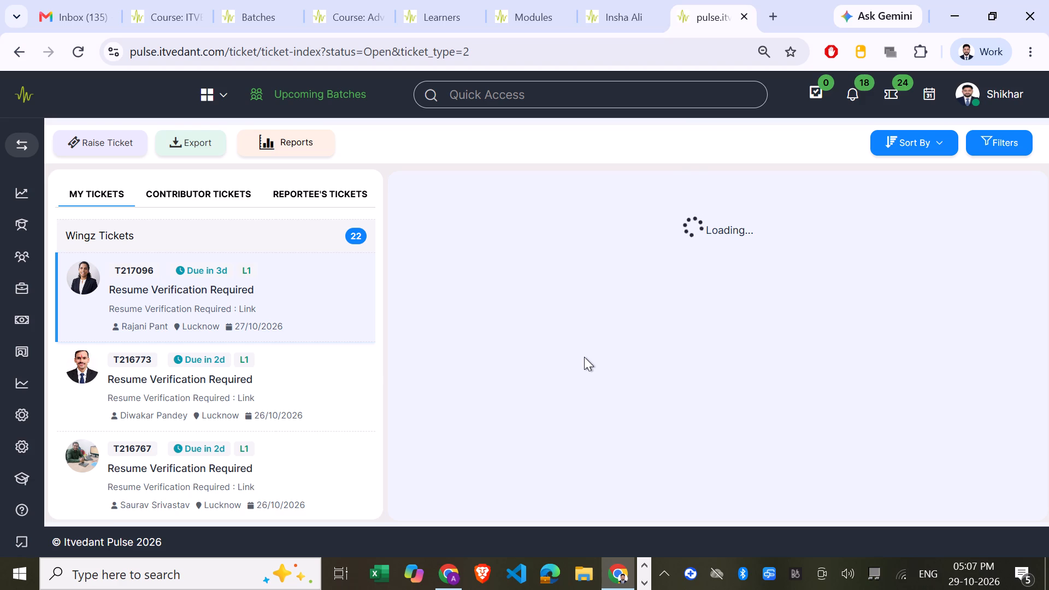
scroll(584, 357, down, 6)
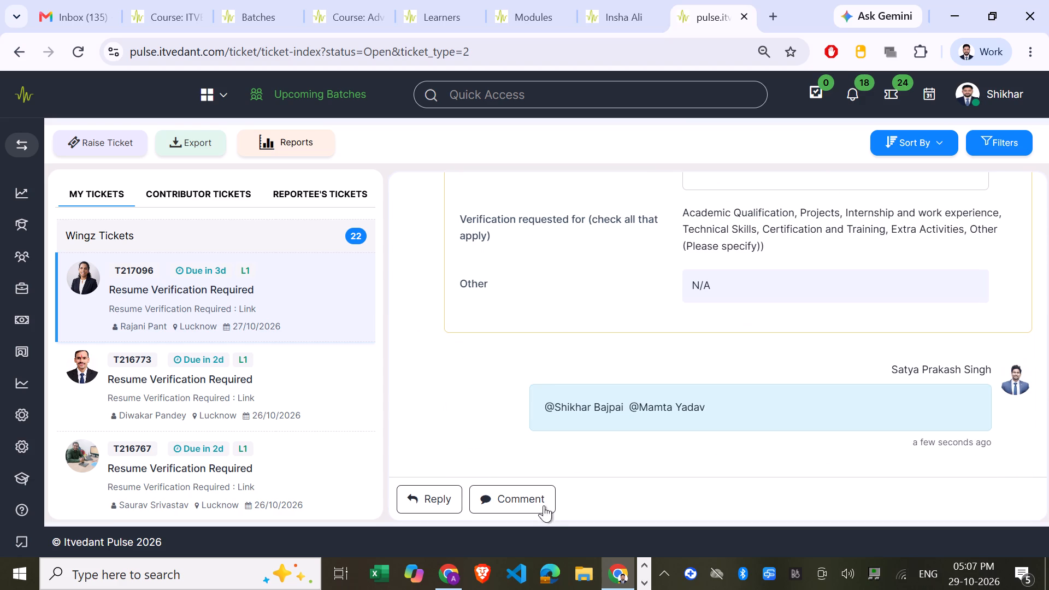
click(536, 512)
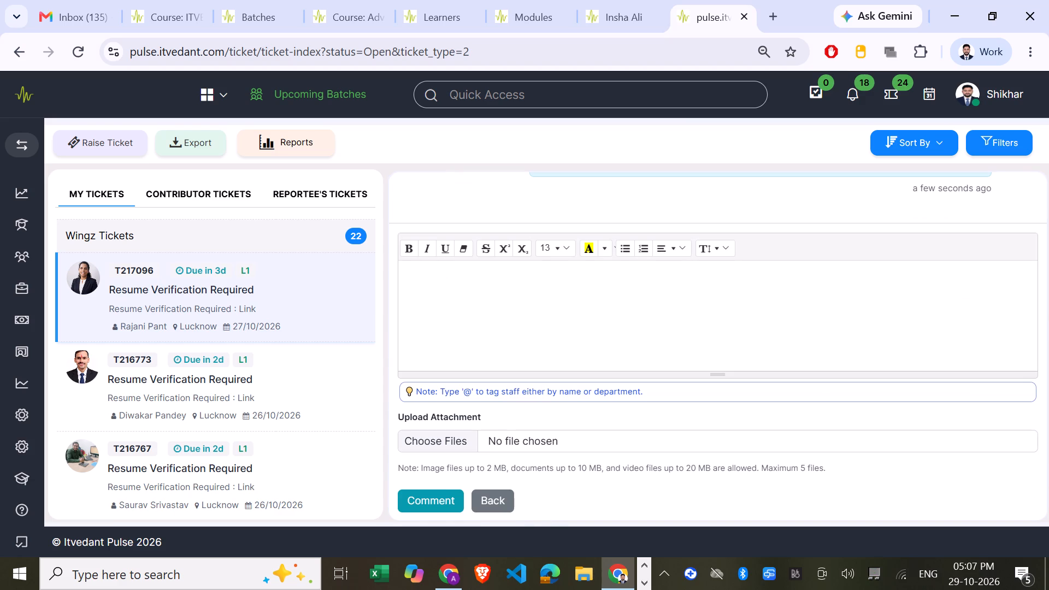
click(466, 321)
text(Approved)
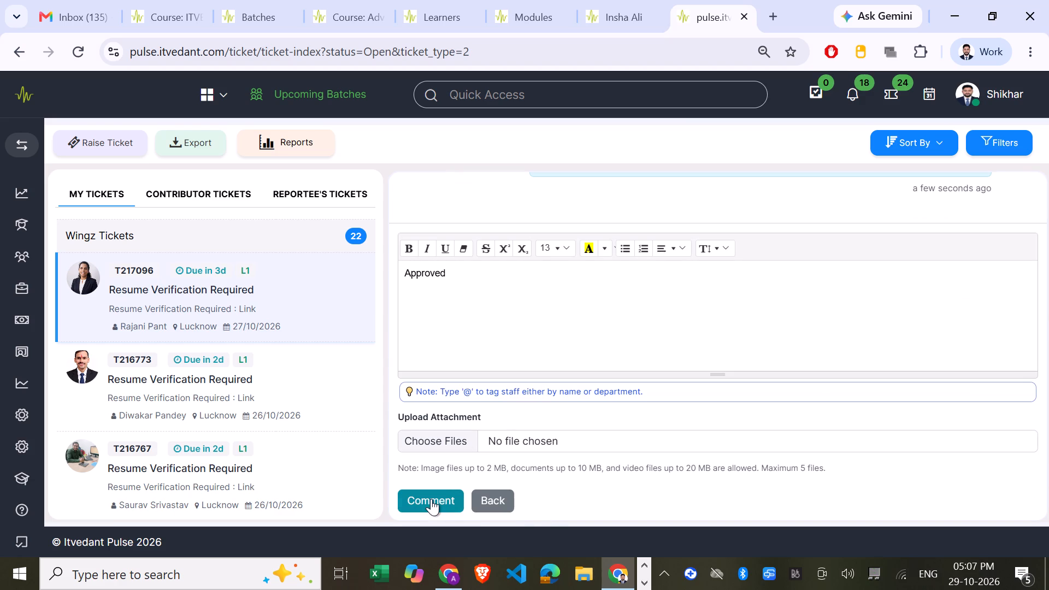
click(431, 499)
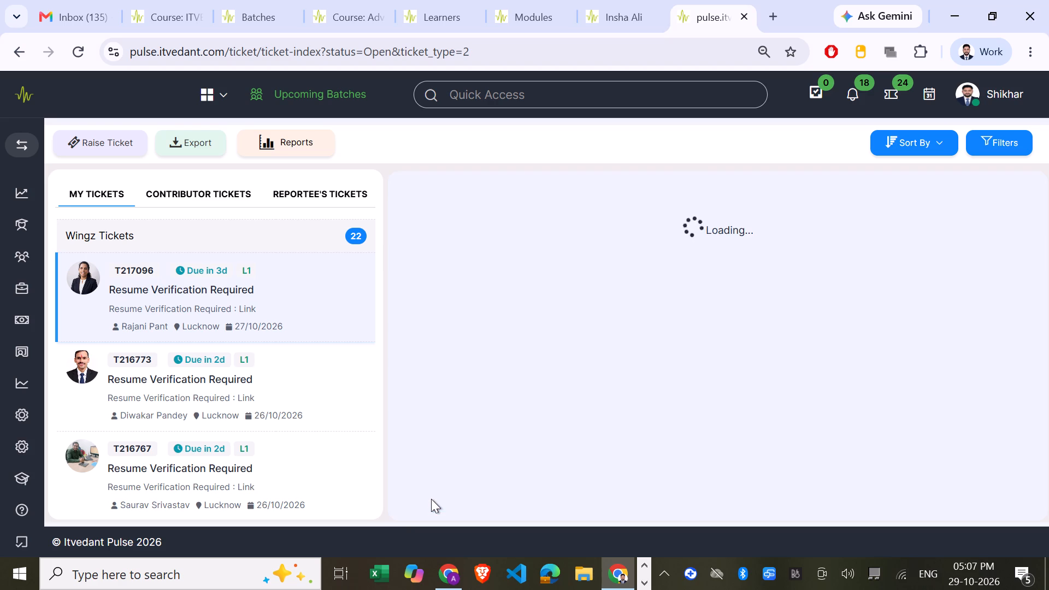
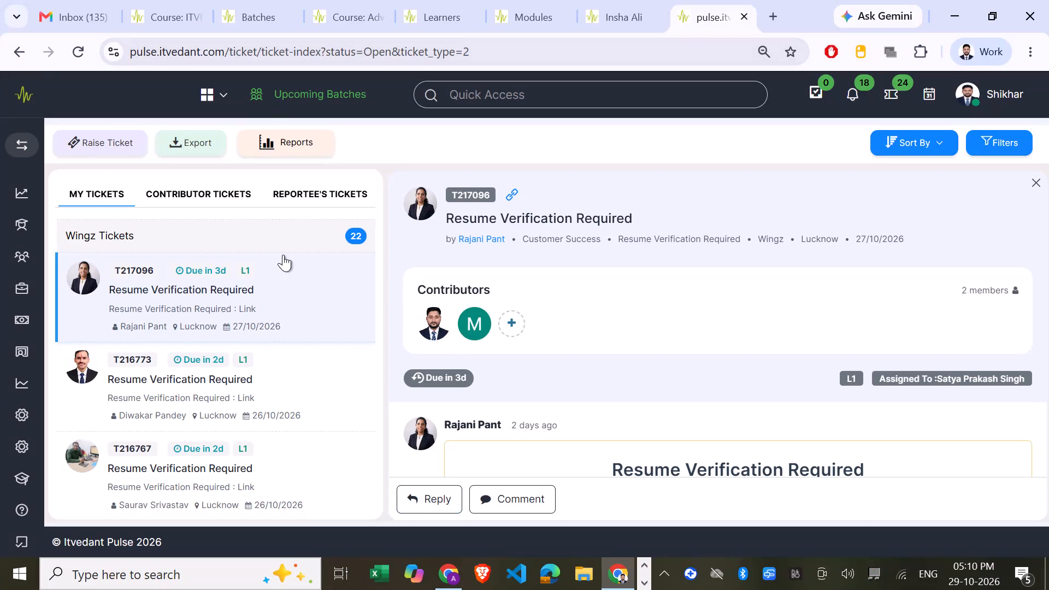
Review ticket T217096 from its contributors and form details through the attached resume entry to the posted comments.
scroll(533, 360, down, 5)
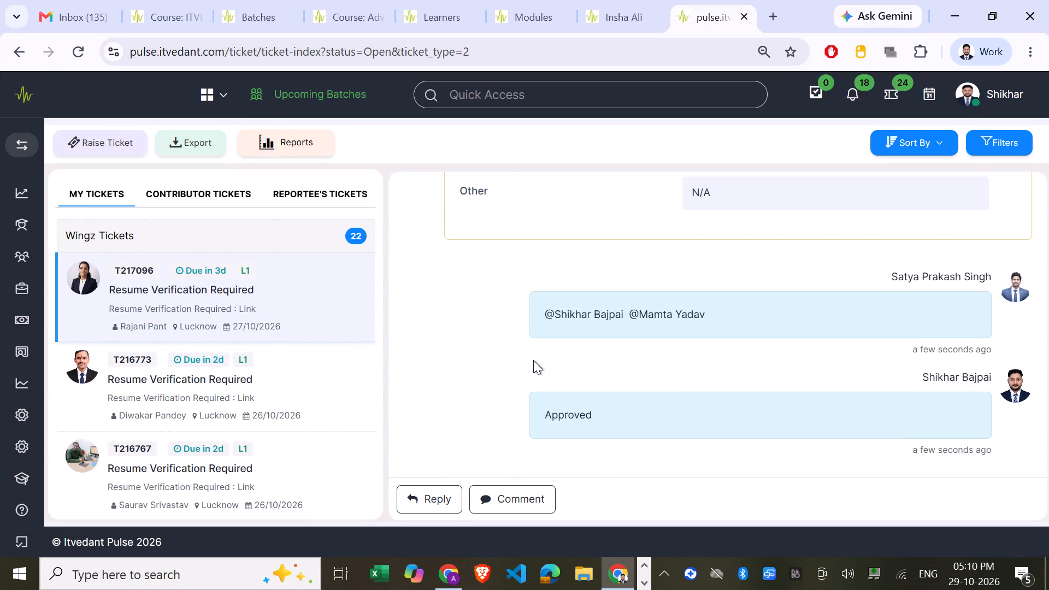
scroll(533, 360, down, 2)
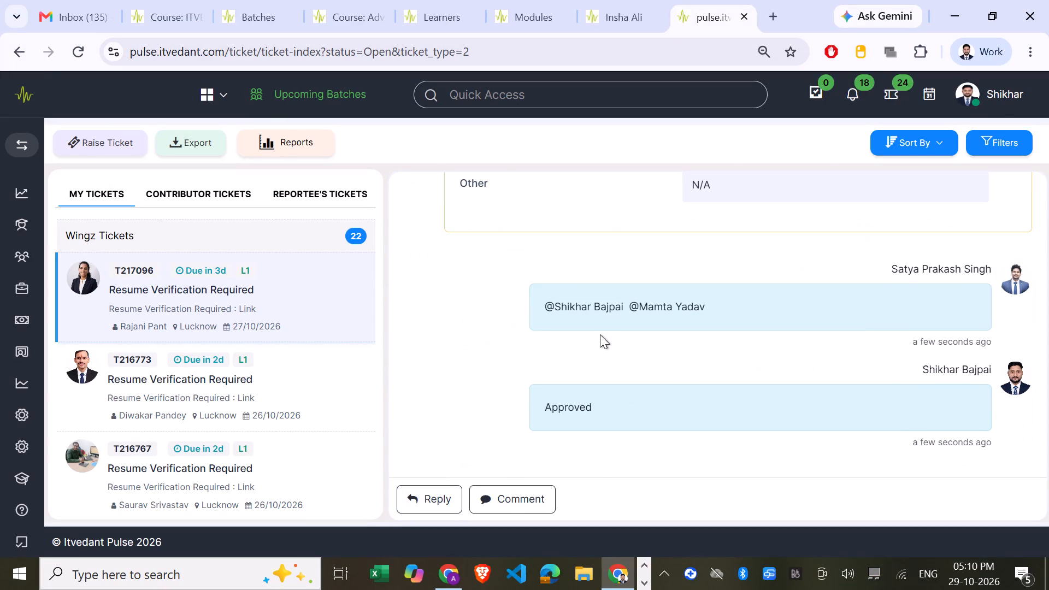
scroll(600, 334, up, 7)
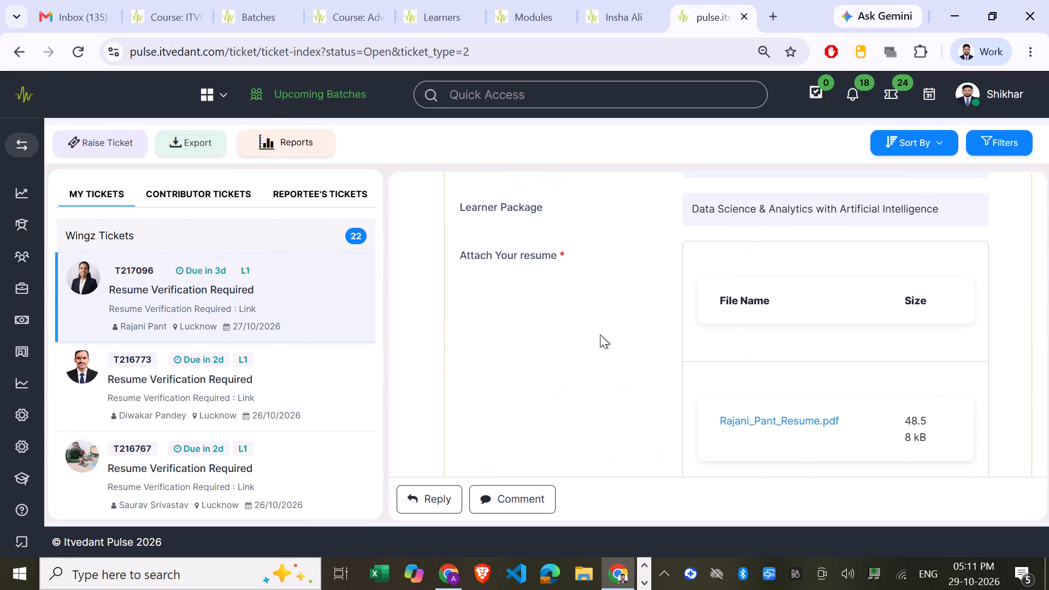
scroll(600, 334, up, 6)
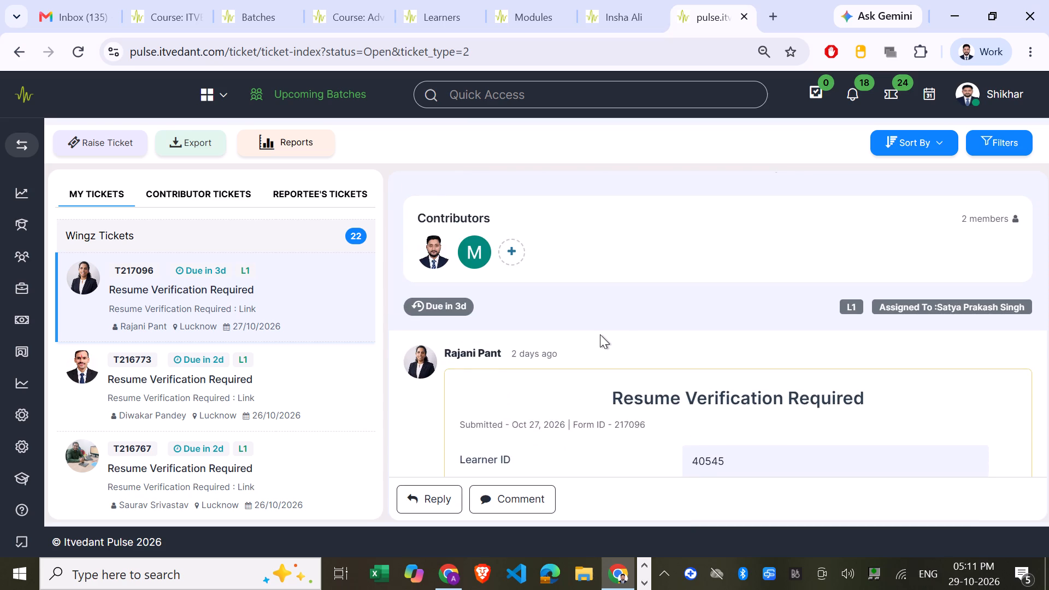
scroll(600, 334, up, 1)
scroll(600, 341, down, 4)
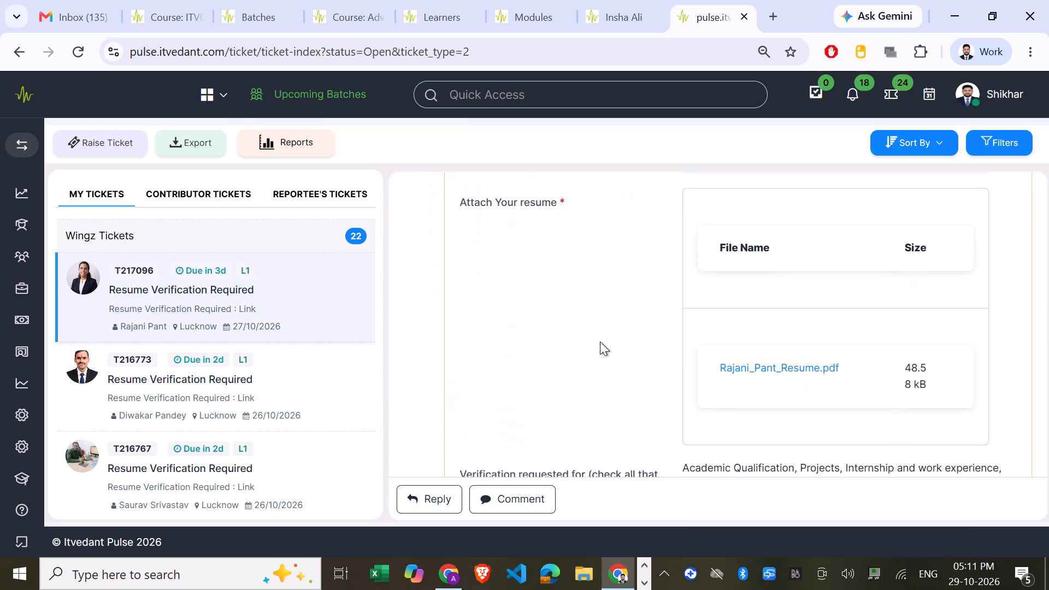
scroll(600, 341, down, 7)
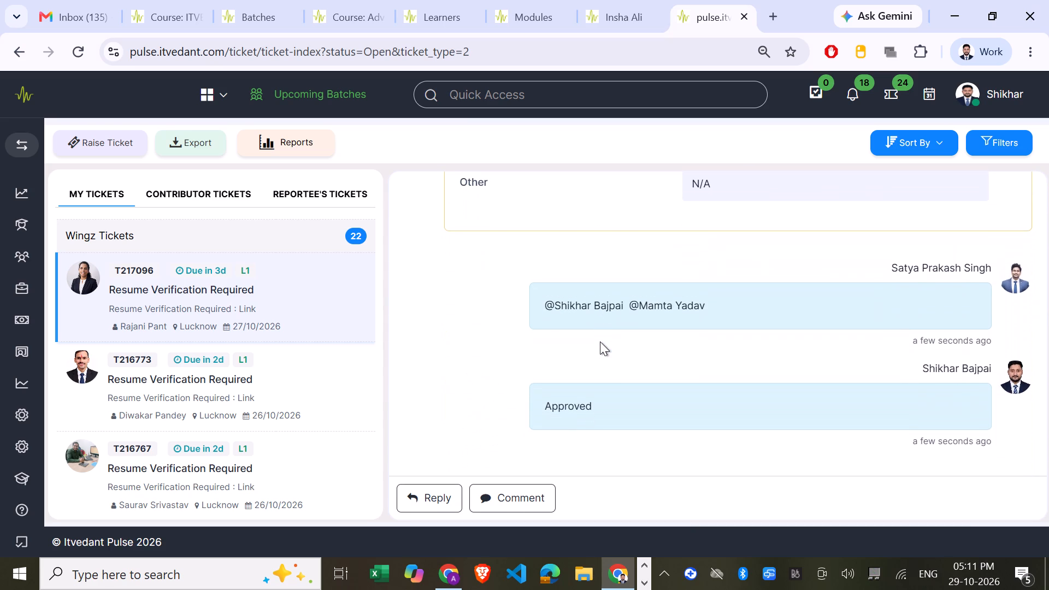
scroll(600, 341, up, 8)
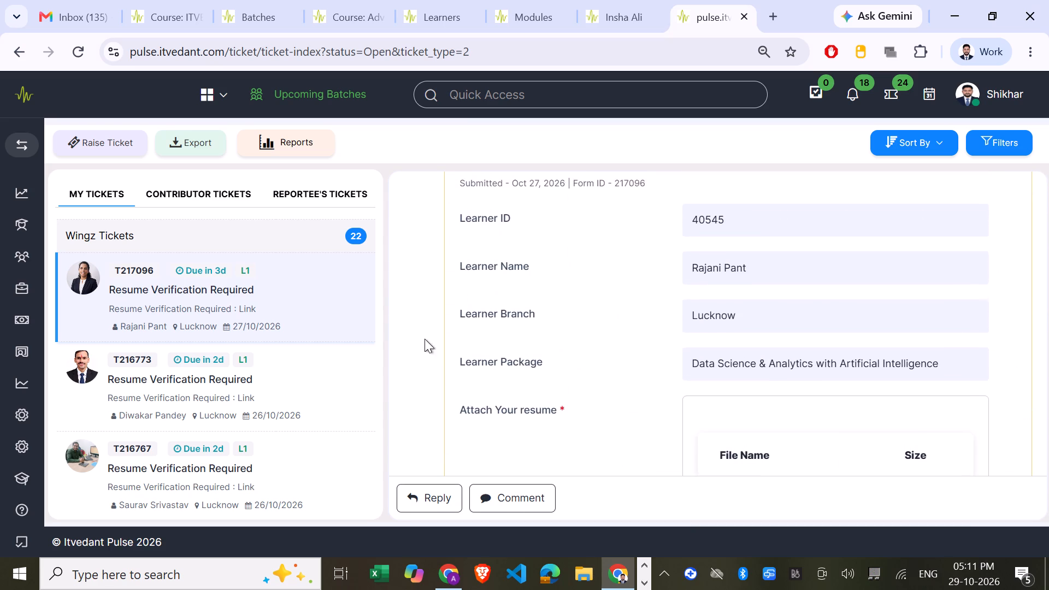
Open the list of all learners and look through the entries on its first page.
click(13, 145)
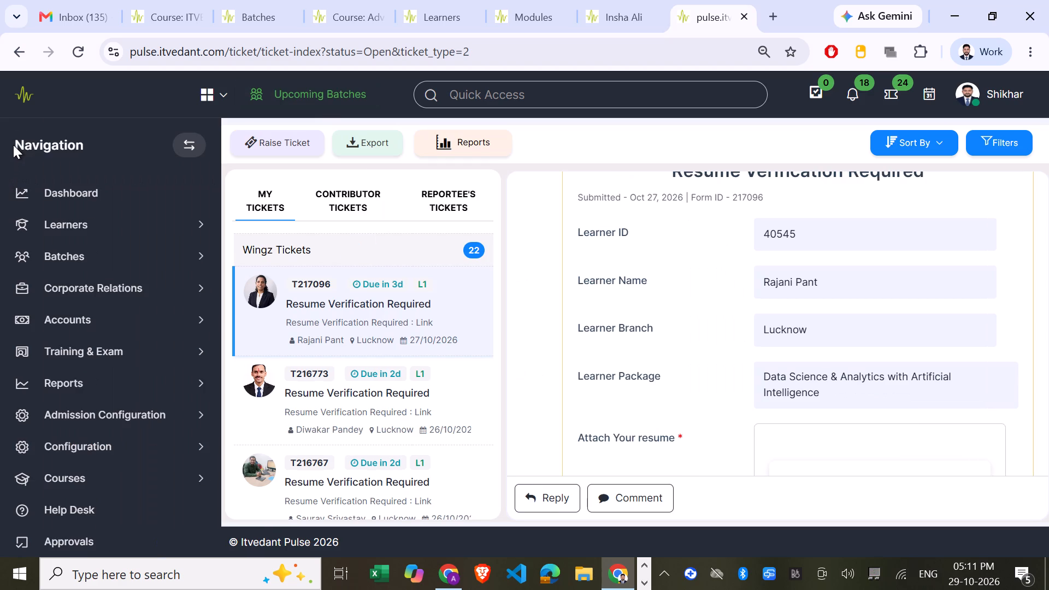
click(73, 227)
click(64, 261)
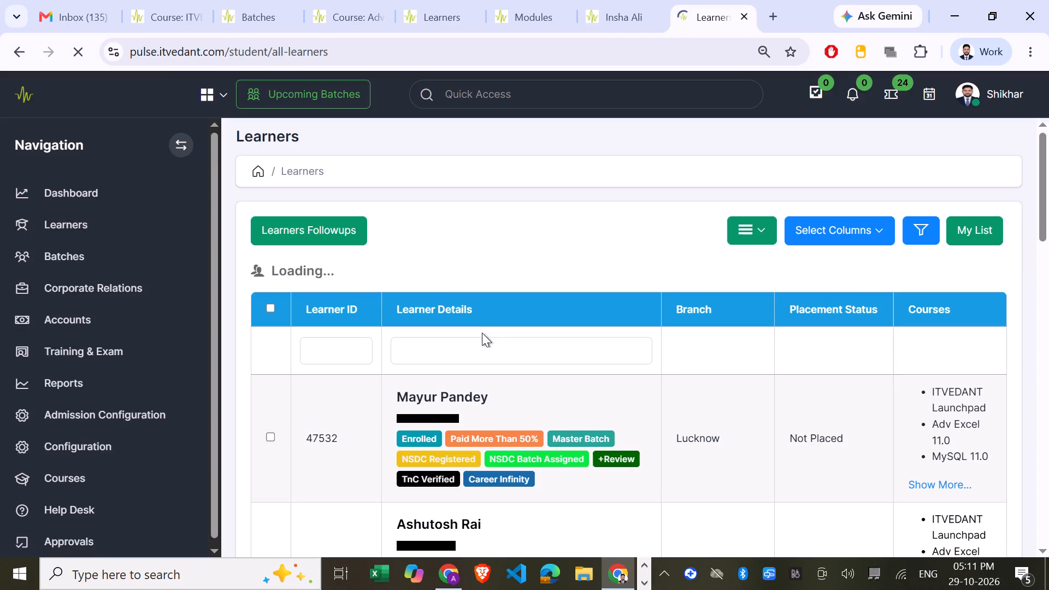
scroll(557, 440, down, 4)
scroll(557, 440, up, 1)
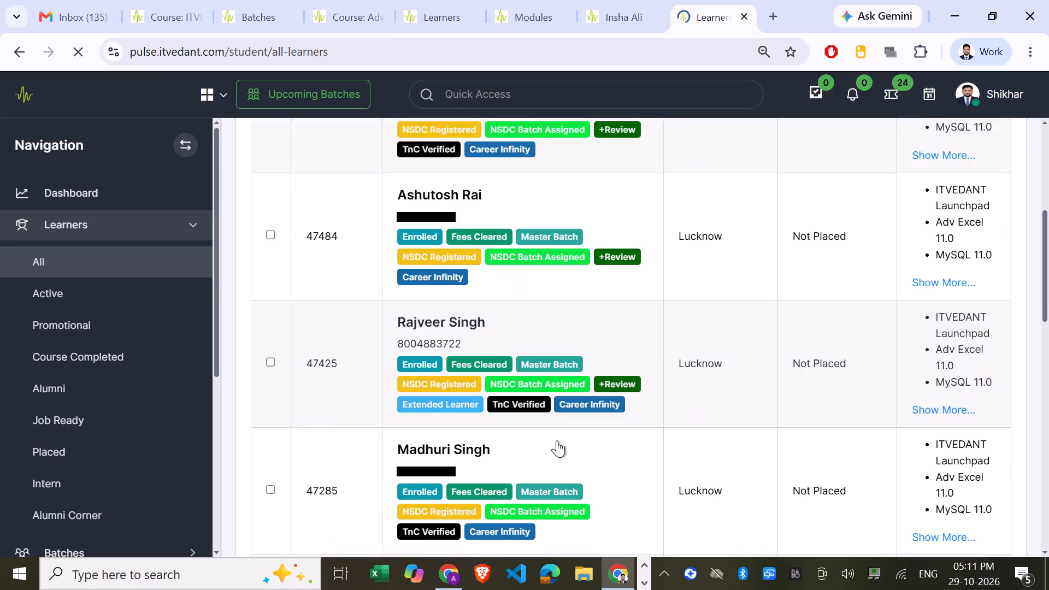
scroll(557, 440, up, 1)
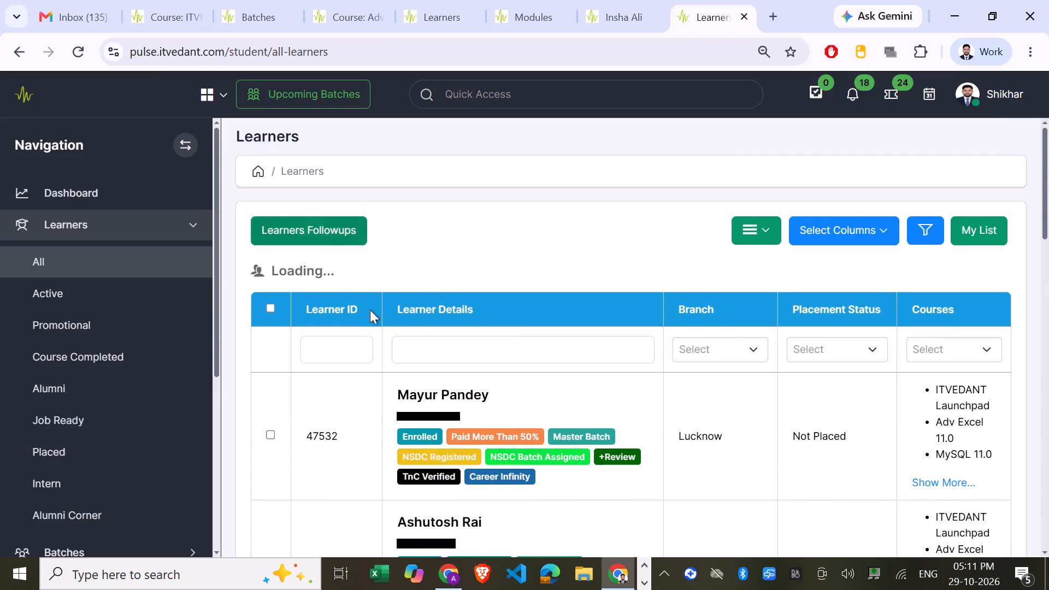
click(715, 350)
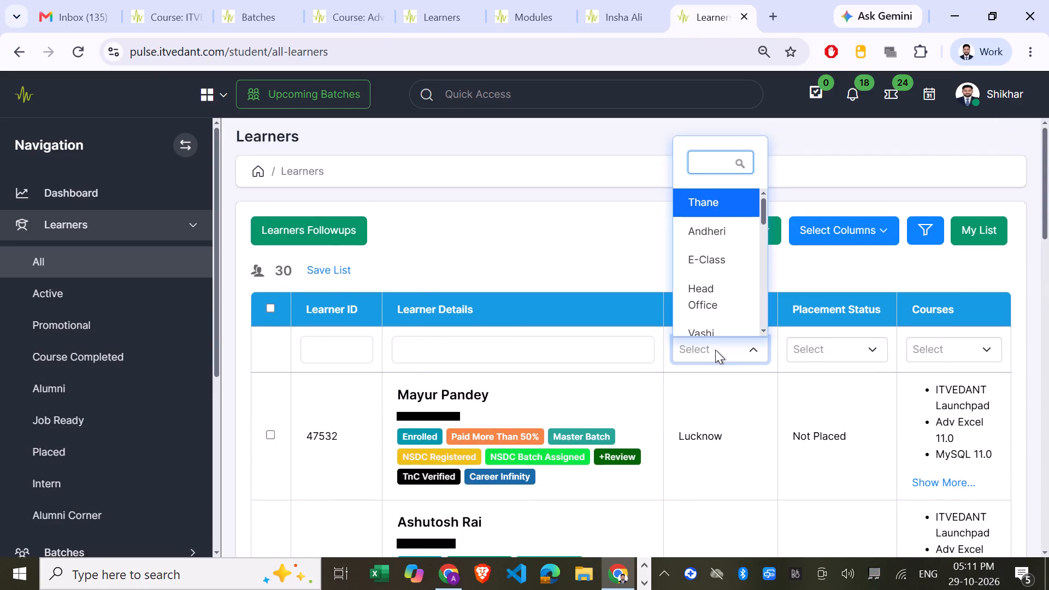
click(770, 397)
scroll(770, 397, down, 1)
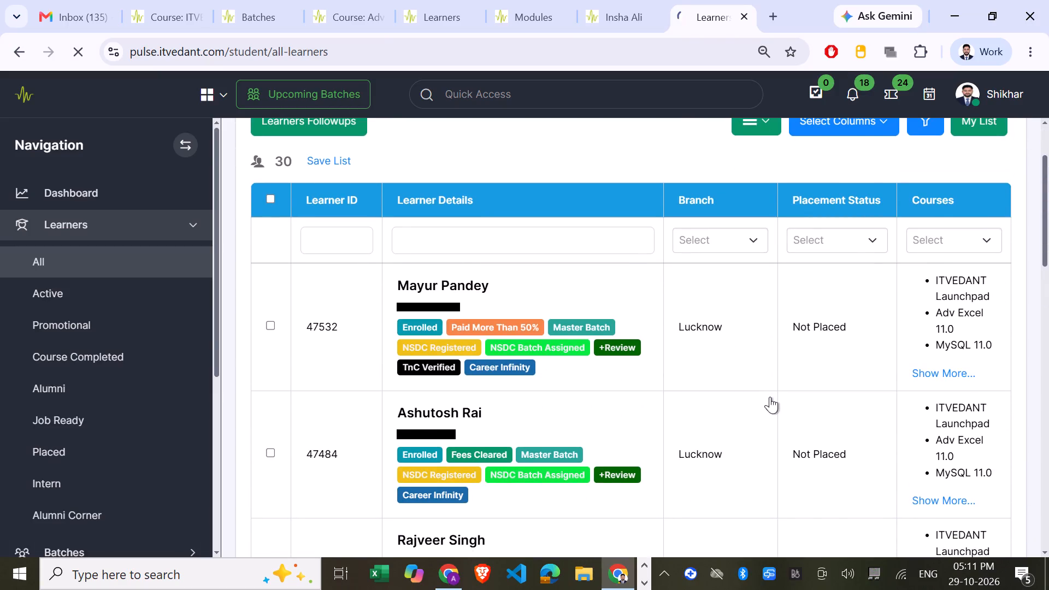
scroll(770, 397, down, 8)
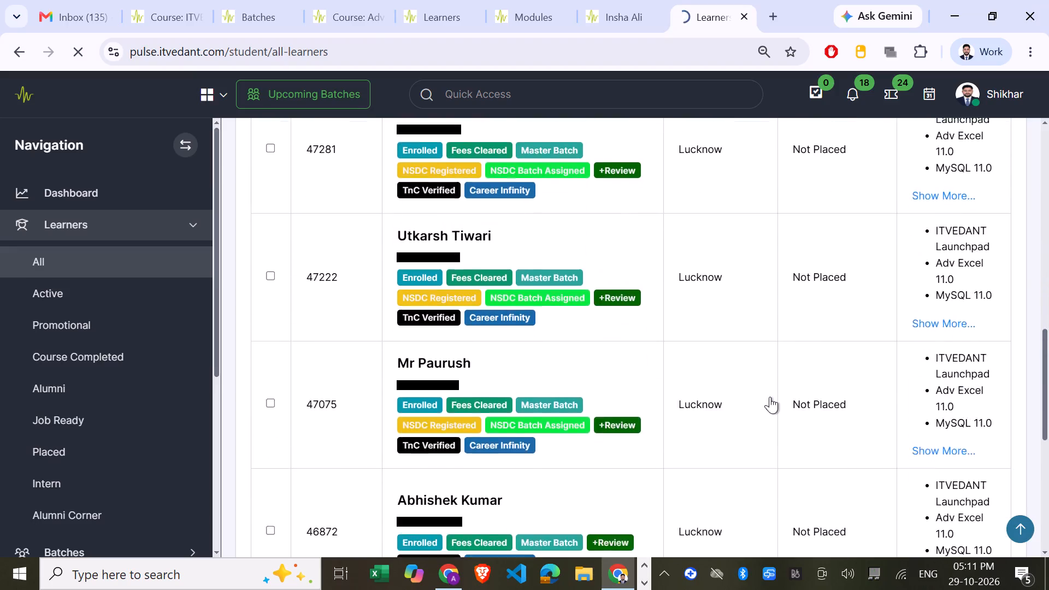
scroll(770, 397, down, 2)
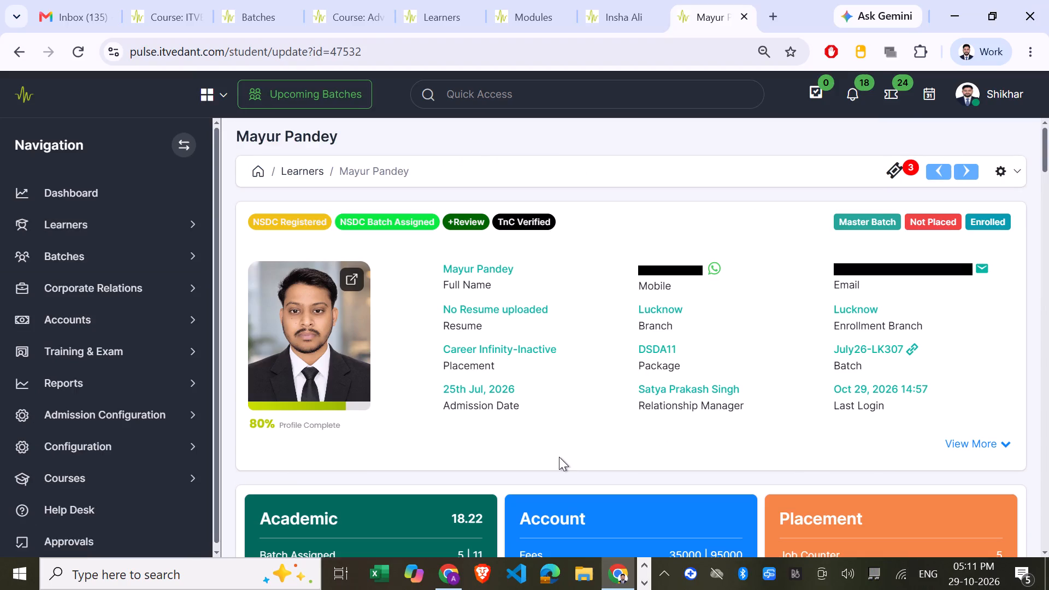
click(9, 42)
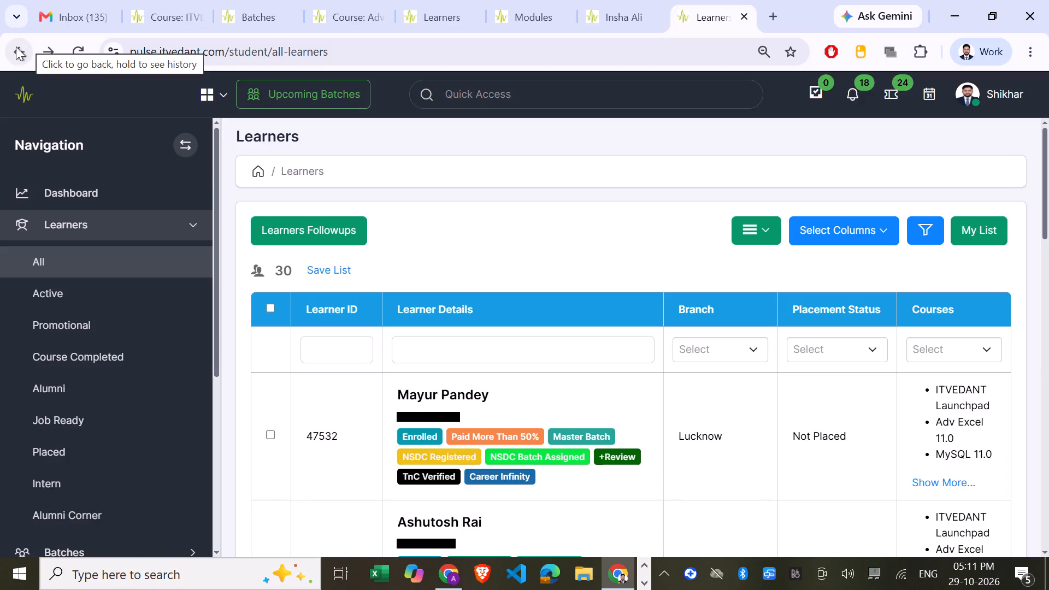
click(14, 47)
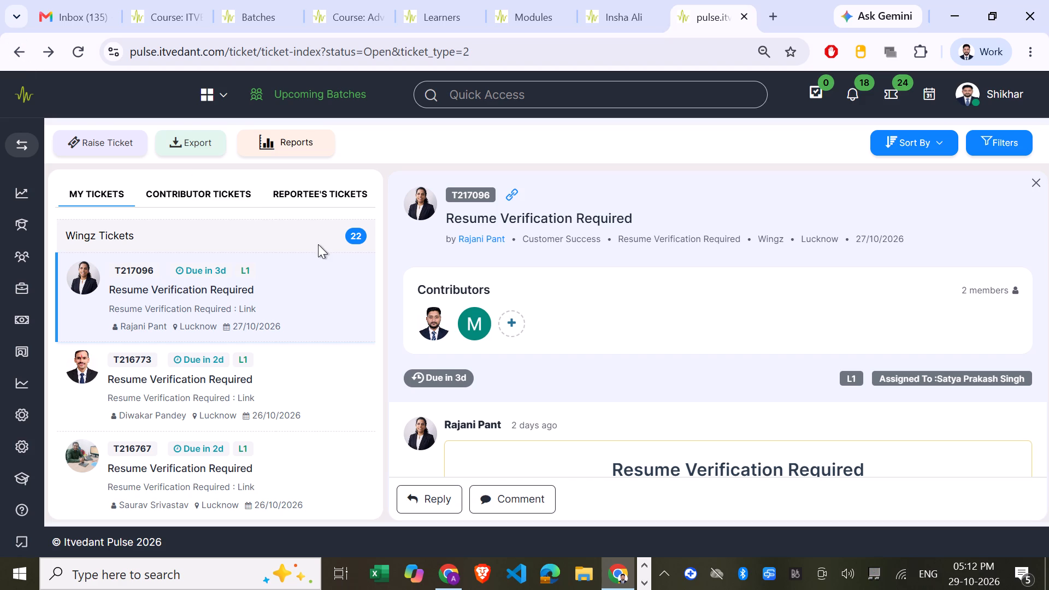
scroll(517, 358, down, 8)
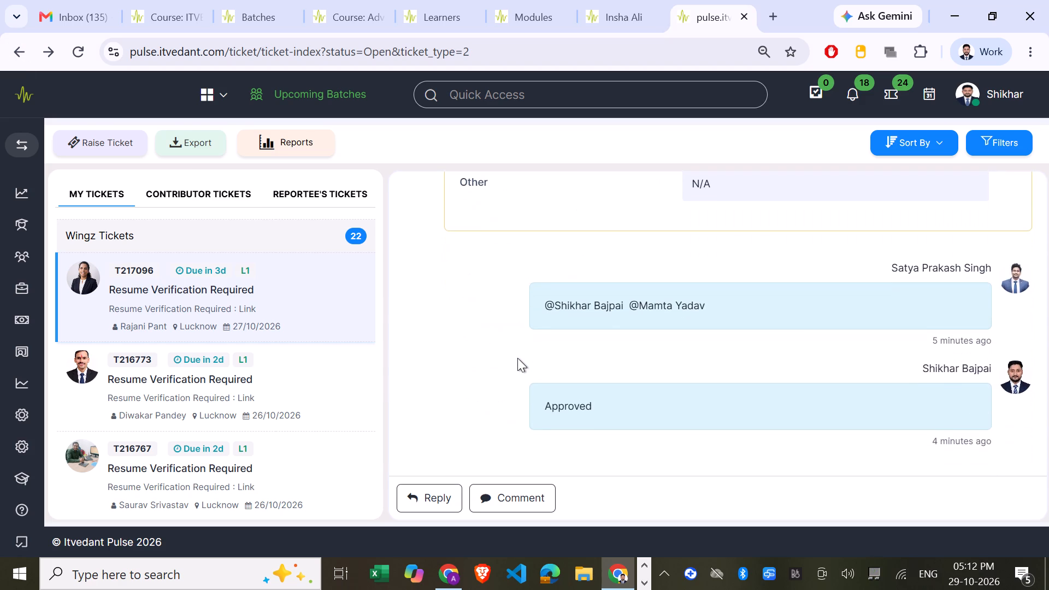
scroll(517, 358, up, 1)
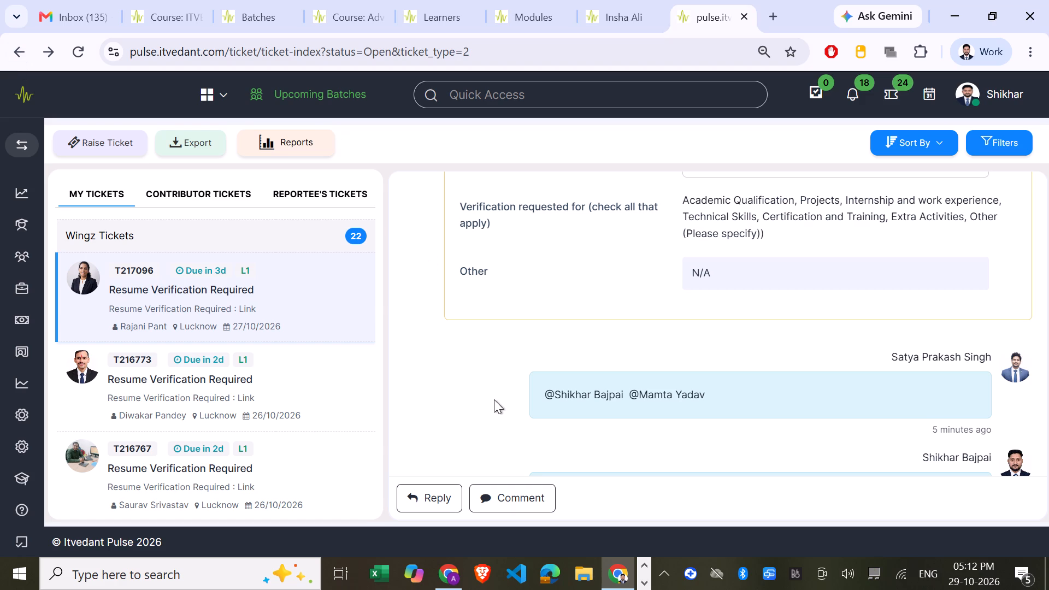
Go back to the notifications page and reopen the list of all learners to look through its first page.
click(10, 50)
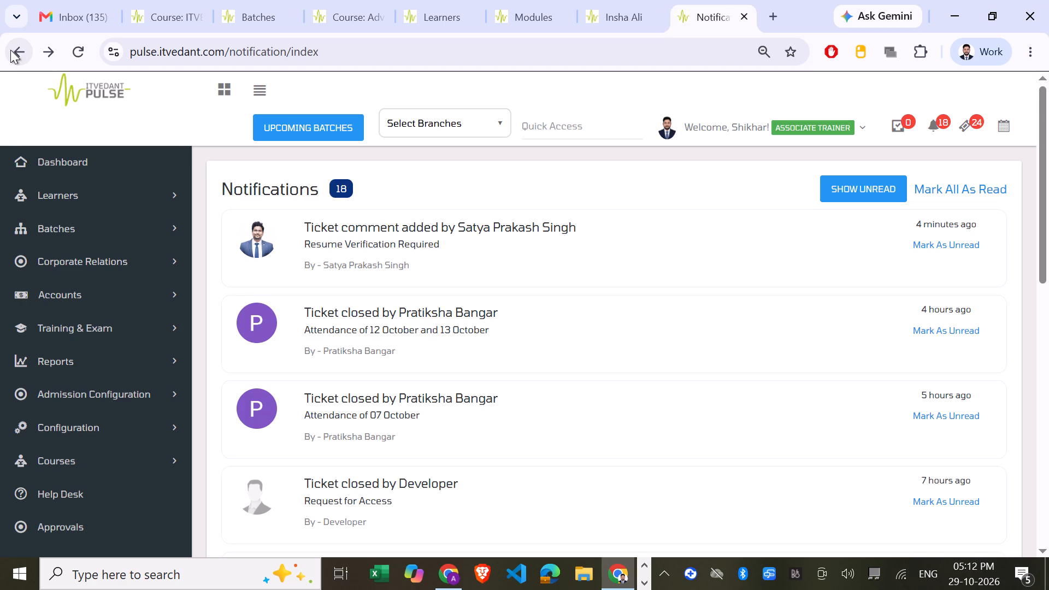
scroll(522, 310, up, 3)
click(85, 205)
click(80, 243)
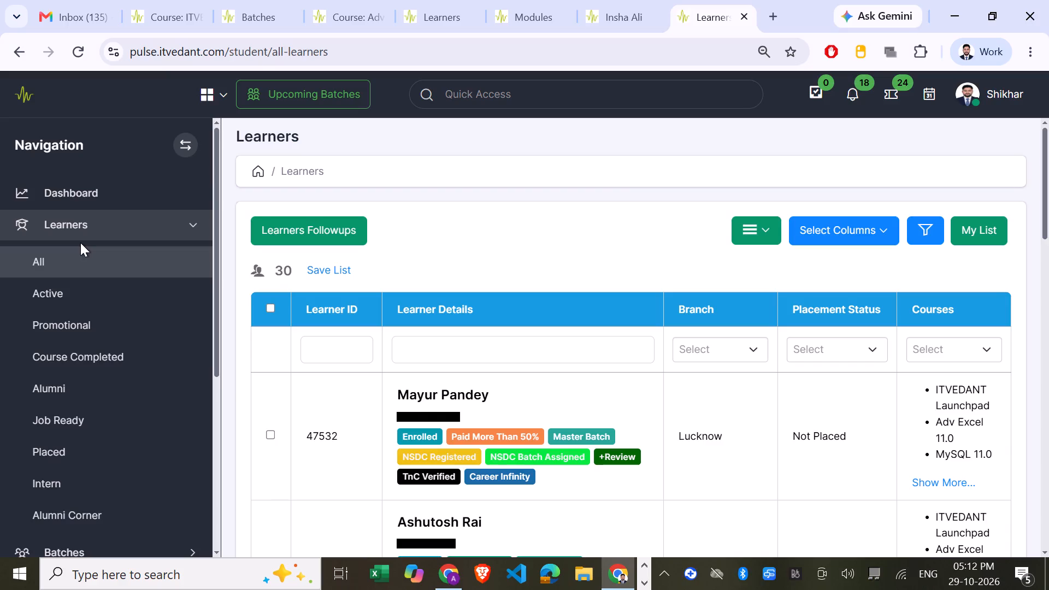
scroll(80, 243, down, 1)
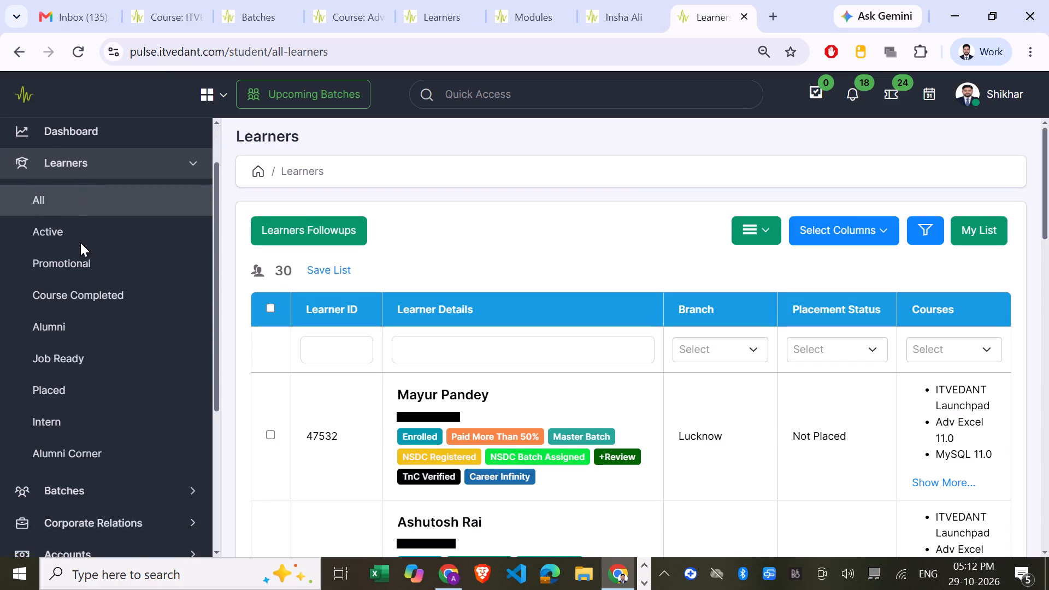
scroll(353, 406, down, 3)
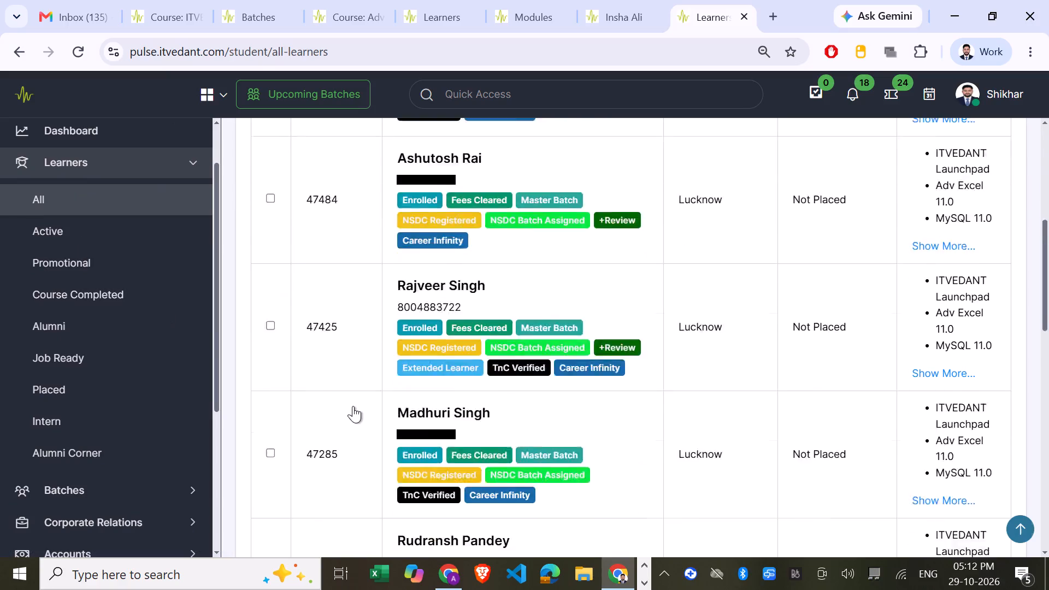
scroll(353, 406, down, 7)
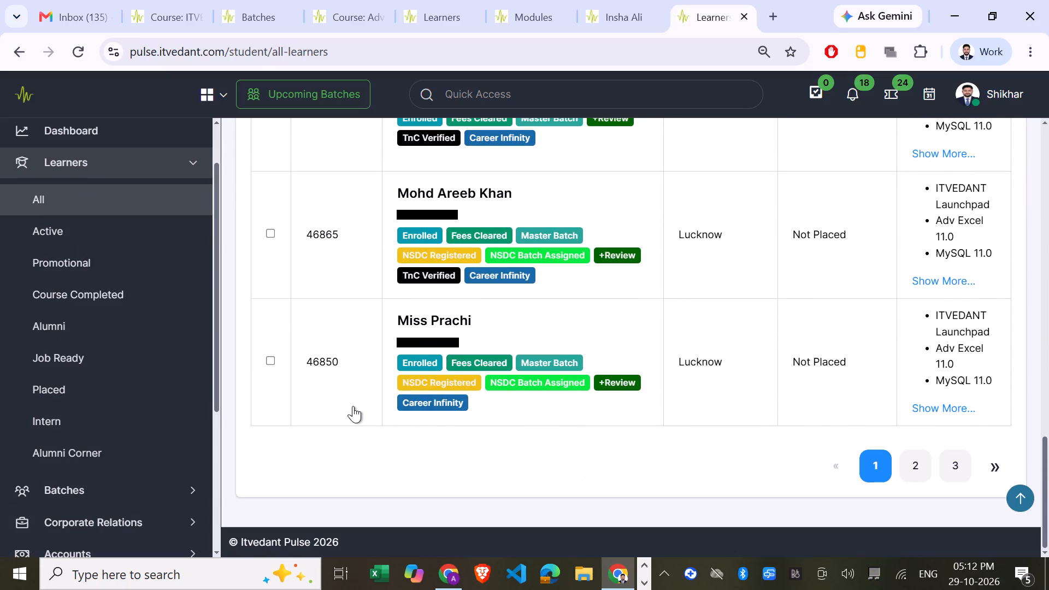
click(914, 471)
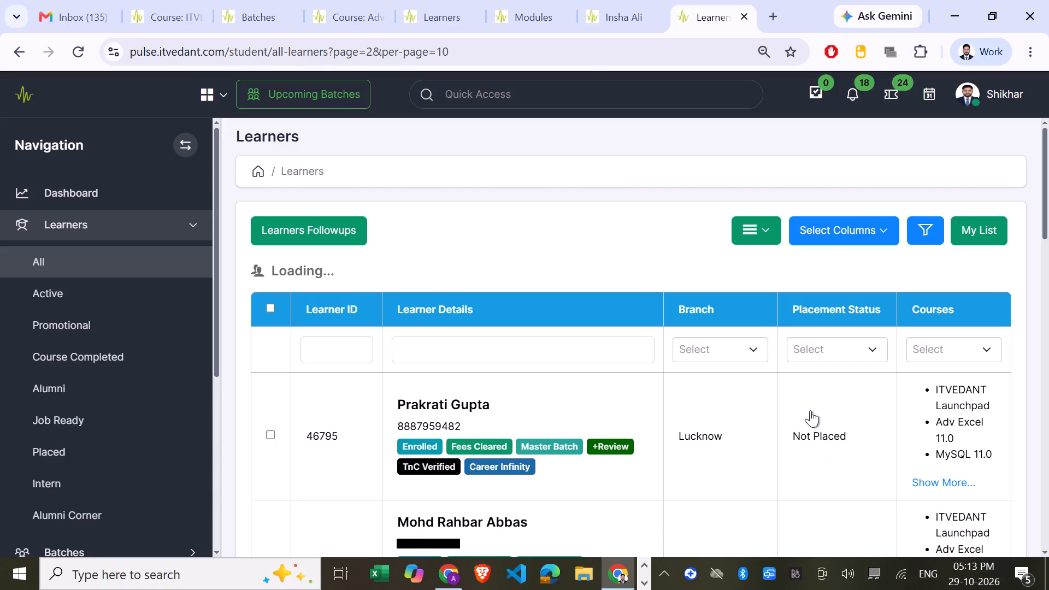
scroll(776, 409, down, 4)
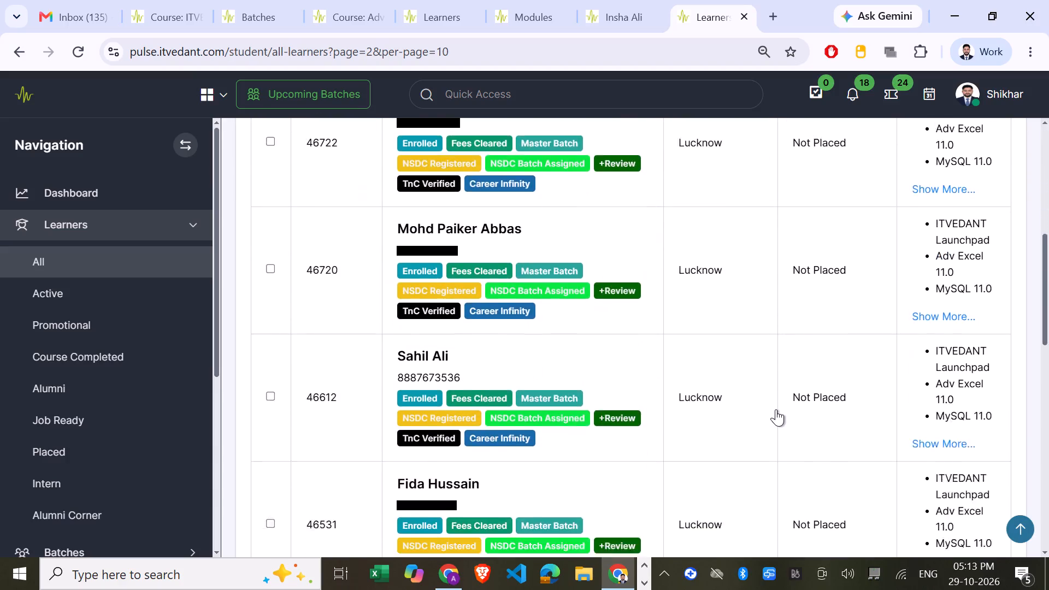
scroll(776, 409, down, 5)
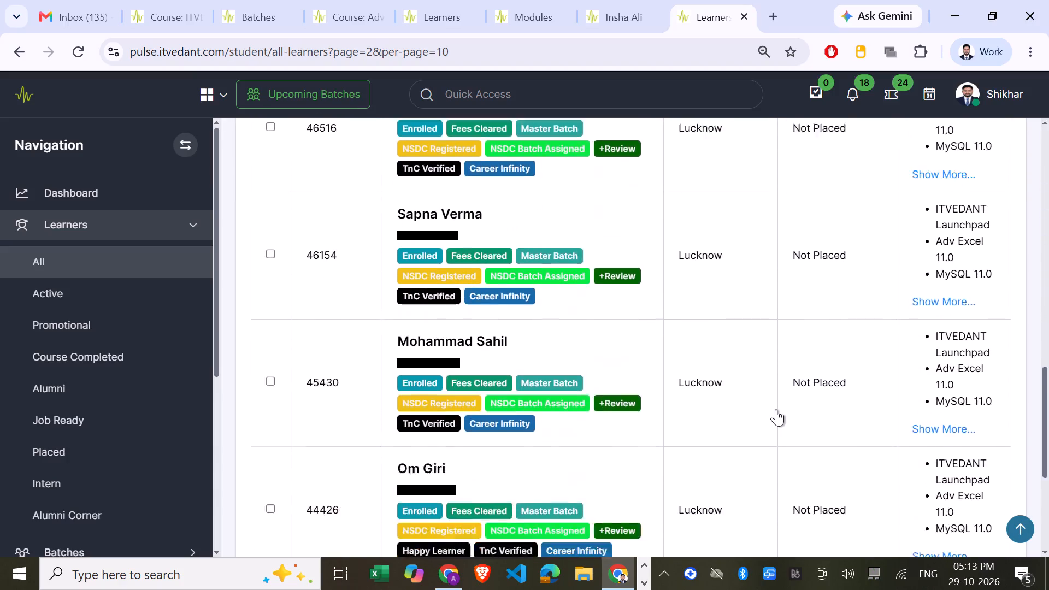
scroll(776, 409, down, 1)
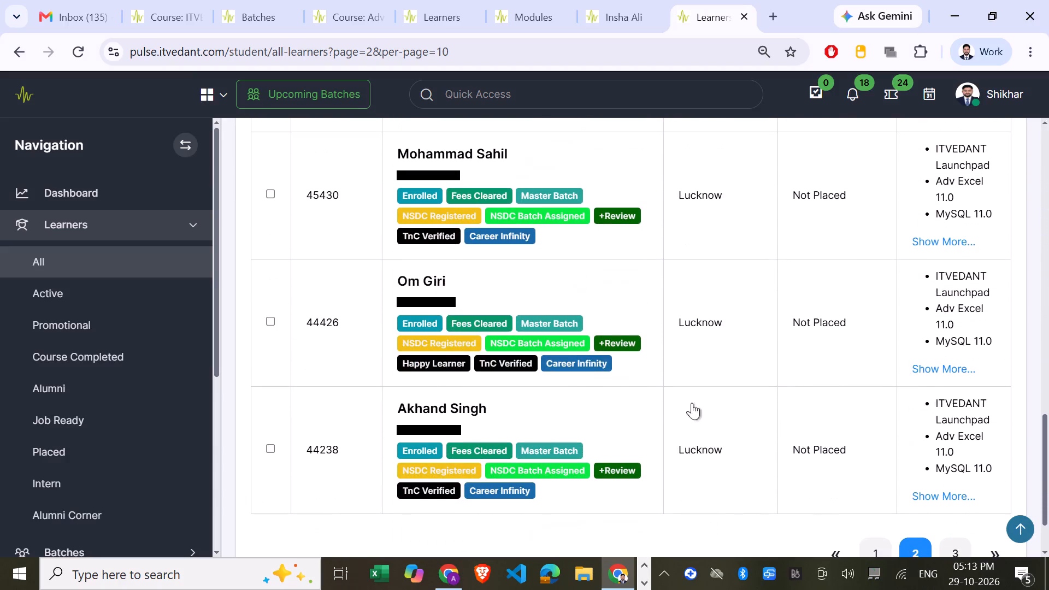
click(437, 274)
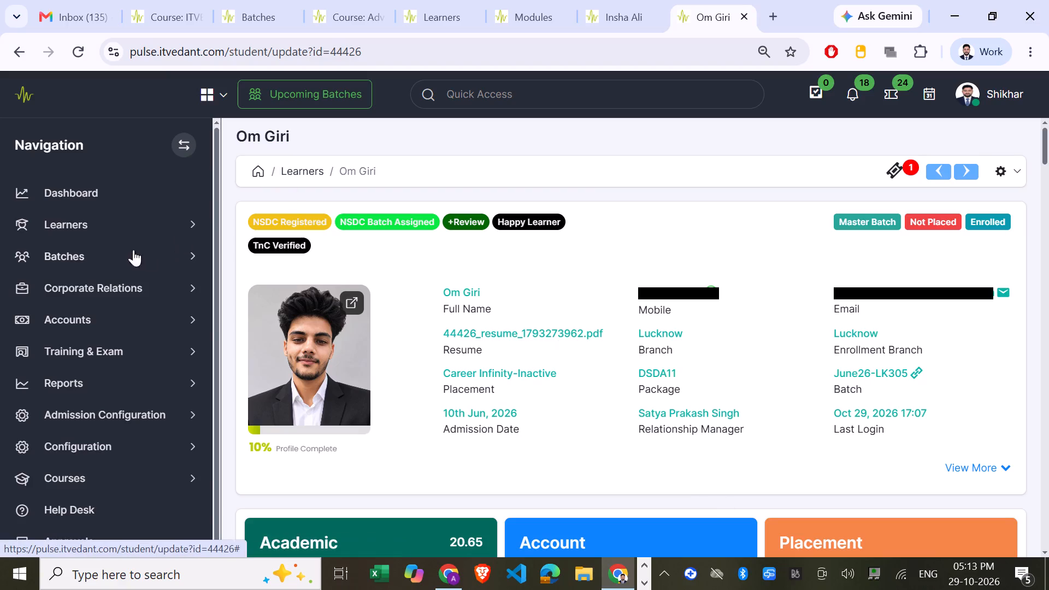
Leave the learner's profile and open the list of batches.
click(51, 255)
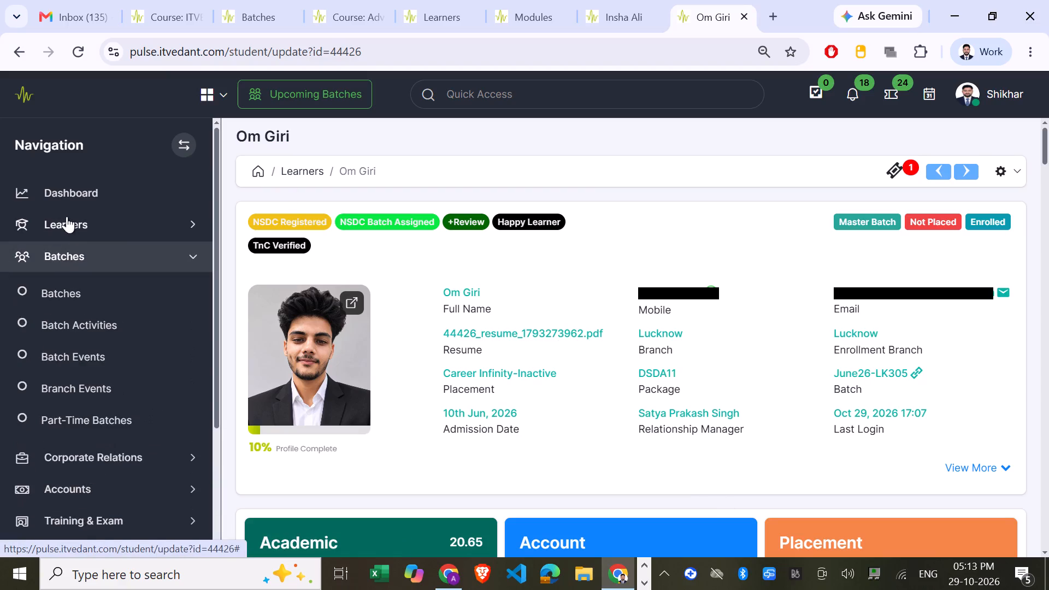
click(67, 216)
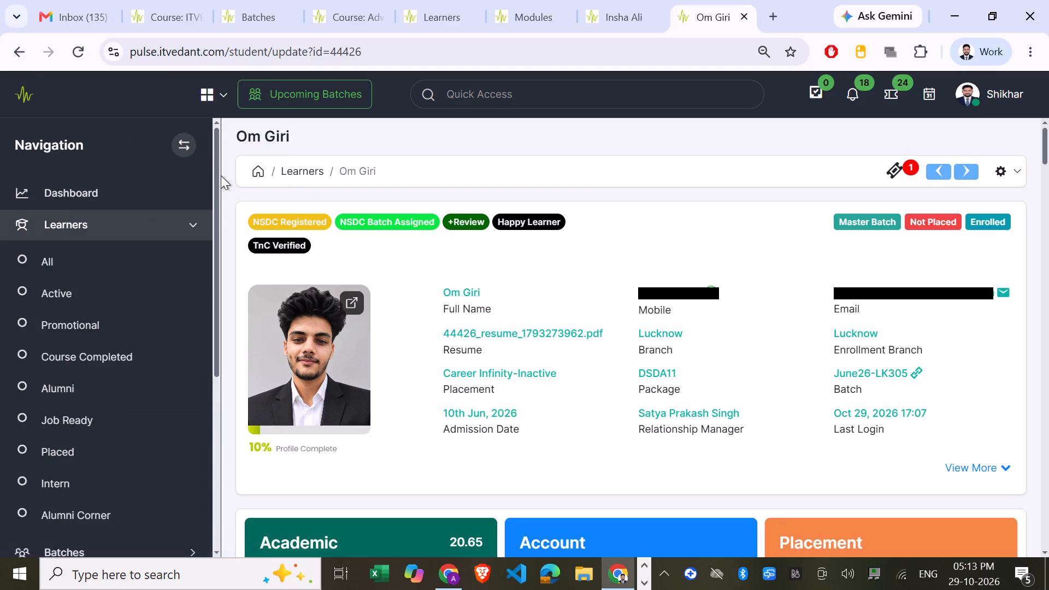
click(21, 44)
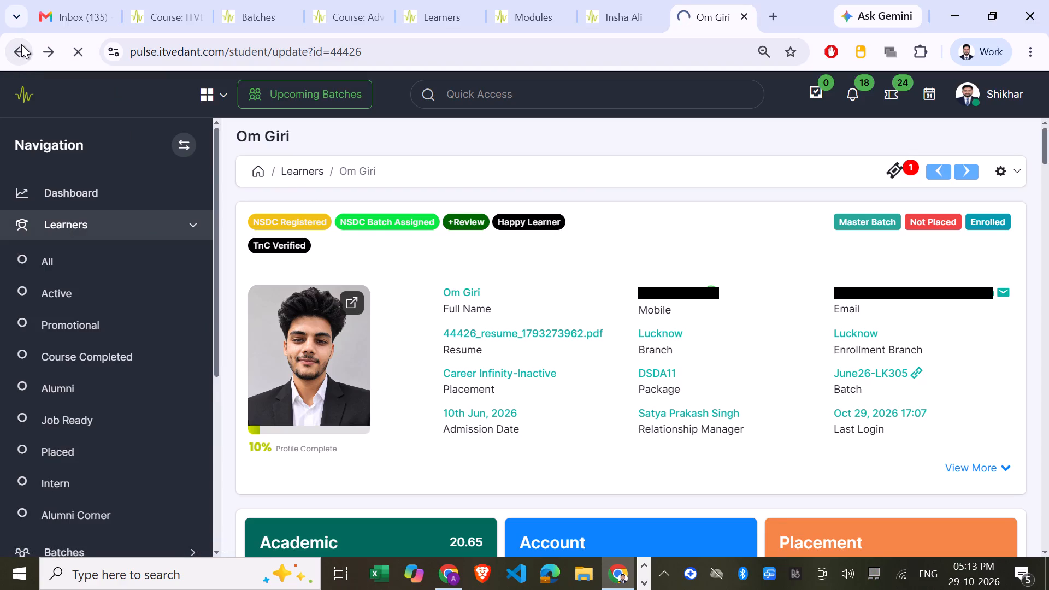
click(21, 44)
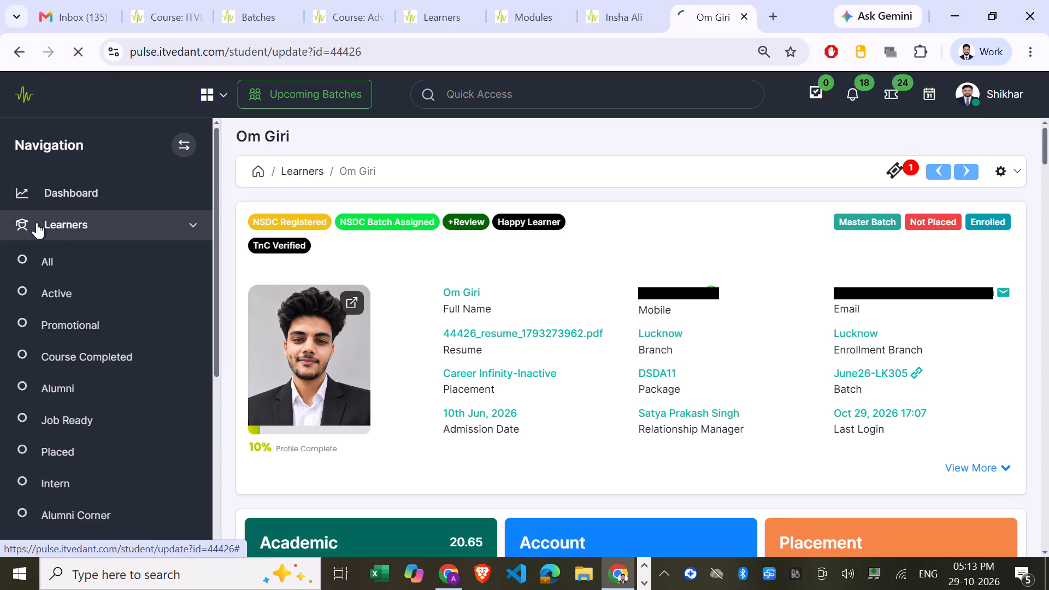
scroll(74, 344, down, 3)
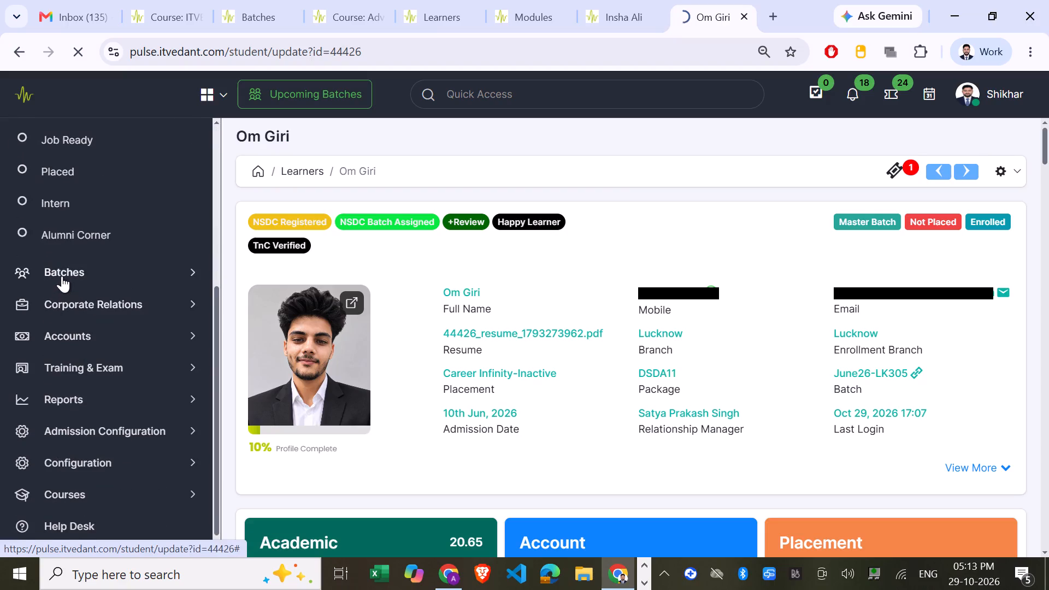
click(62, 274)
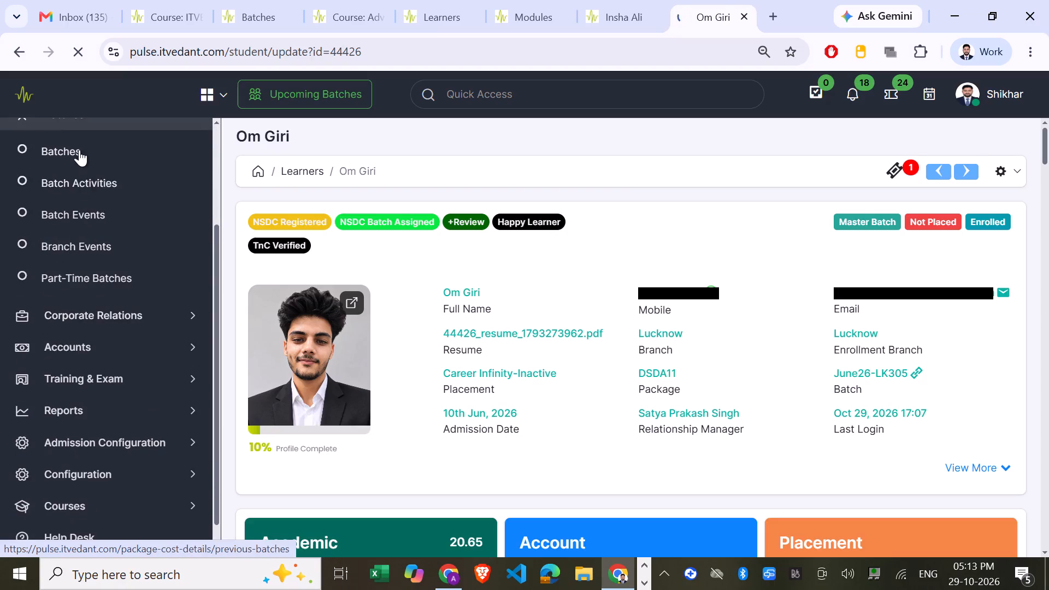
click(78, 146)
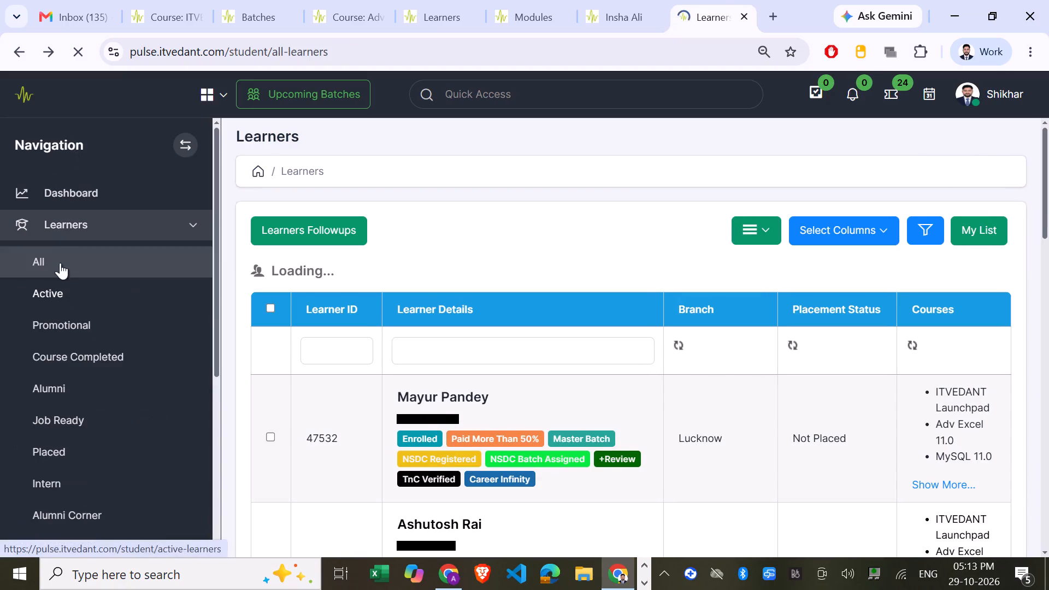
scroll(68, 339, down, 2)
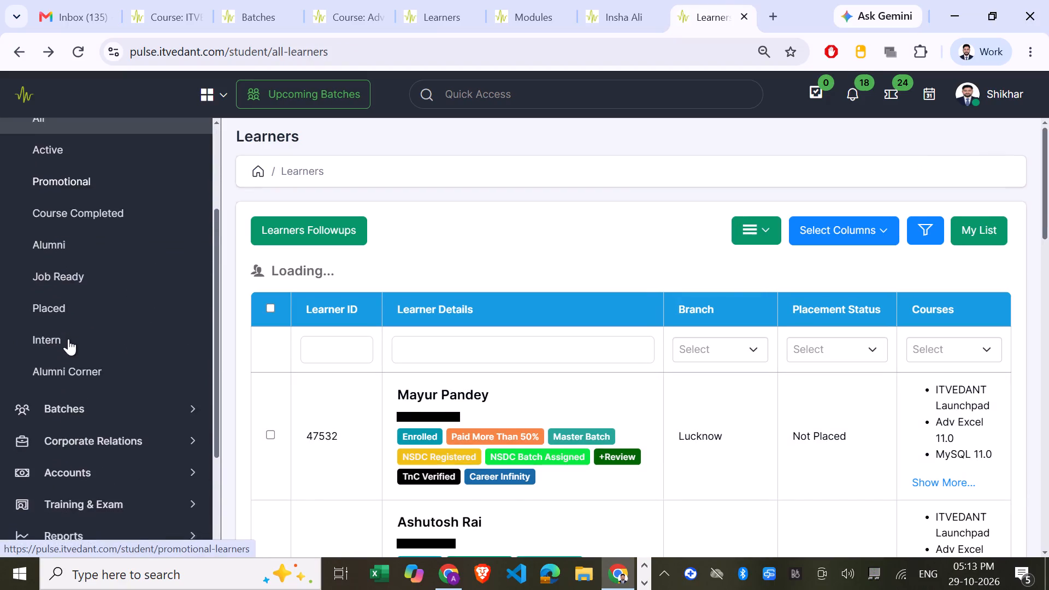
scroll(68, 339, down, 1)
click(54, 350)
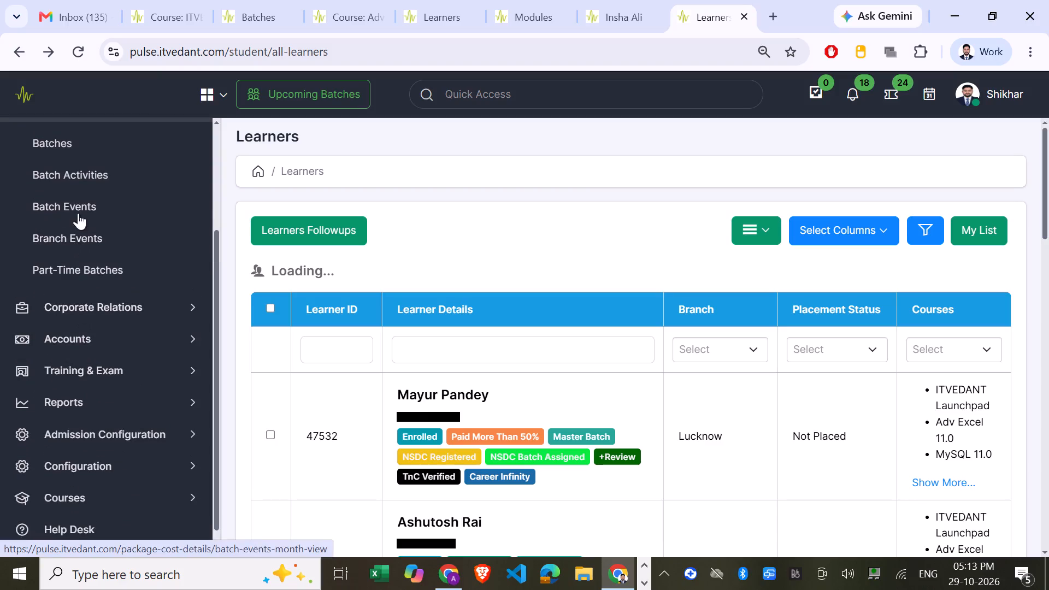
click(54, 147)
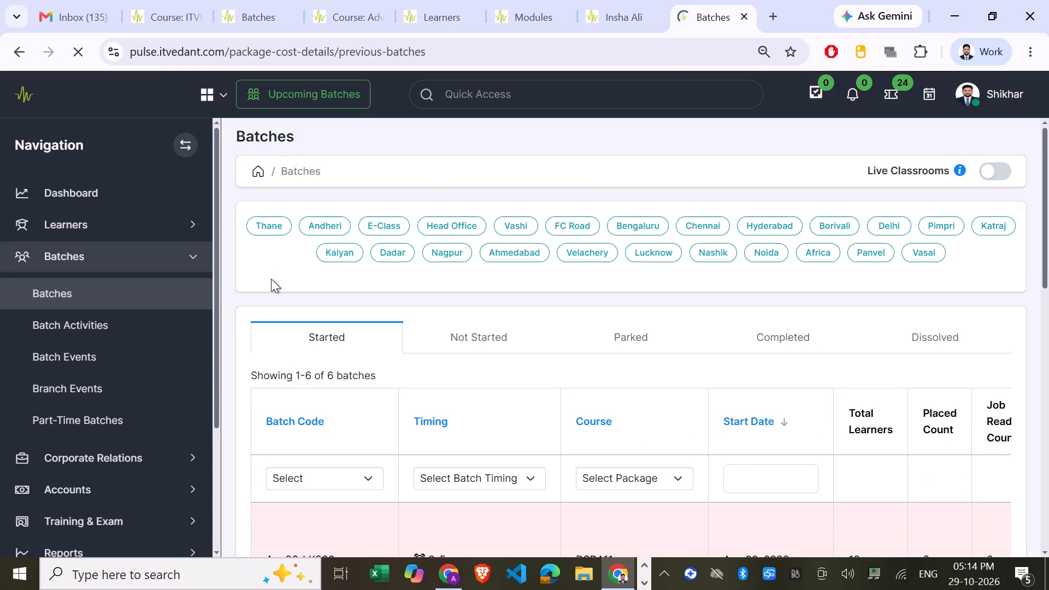
Open started batch Mar26-LK303 and look through its batch statistics and essential modules.
scroll(461, 415, down, 4)
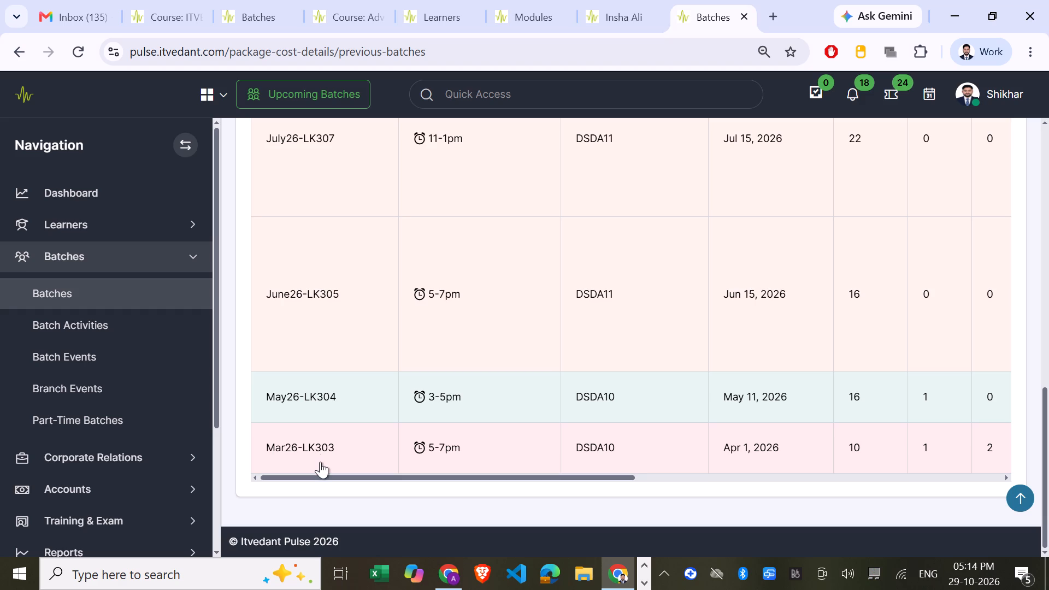
click(321, 451)
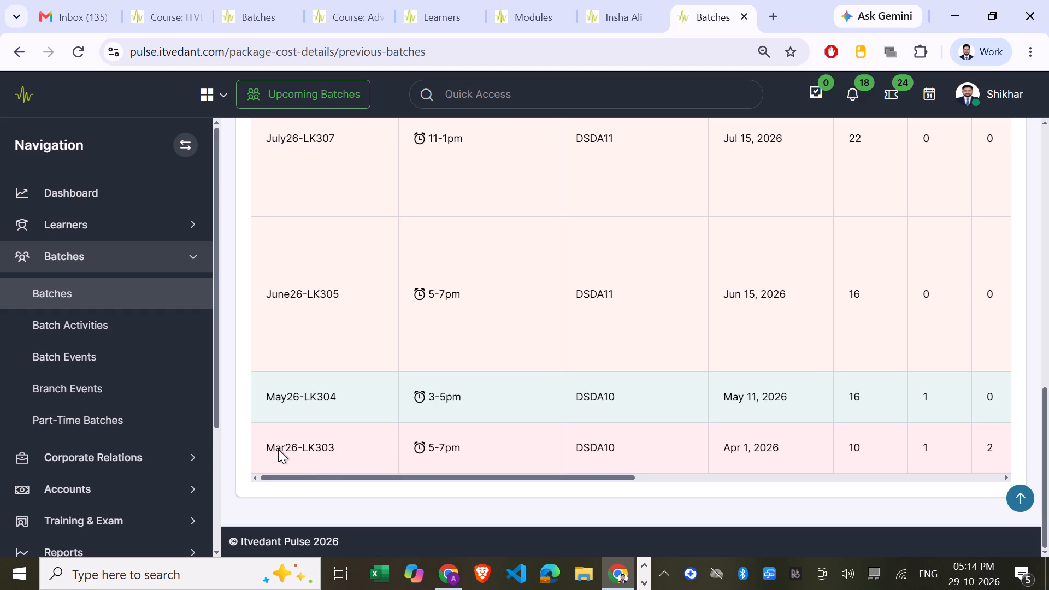
click(278, 449)
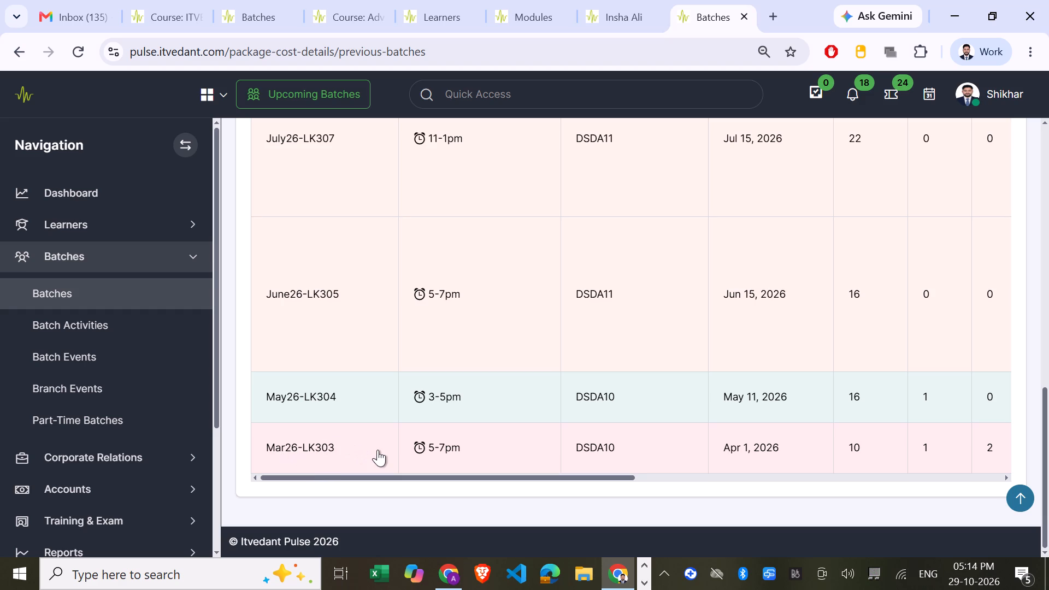
click(378, 450)
scroll(378, 450, down, 2)
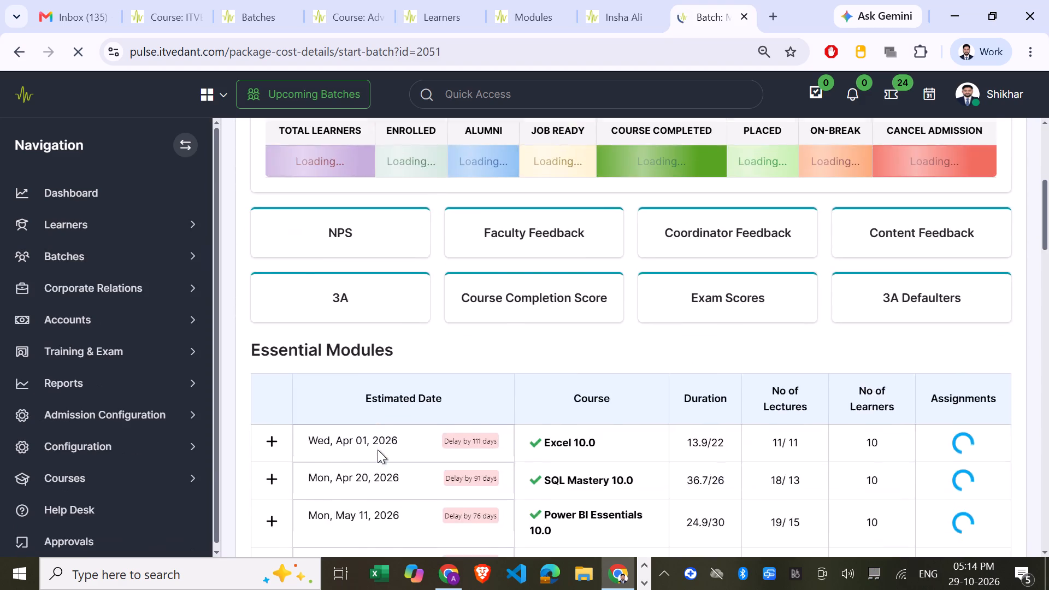
scroll(378, 450, down, 2)
scroll(378, 450, up, 4)
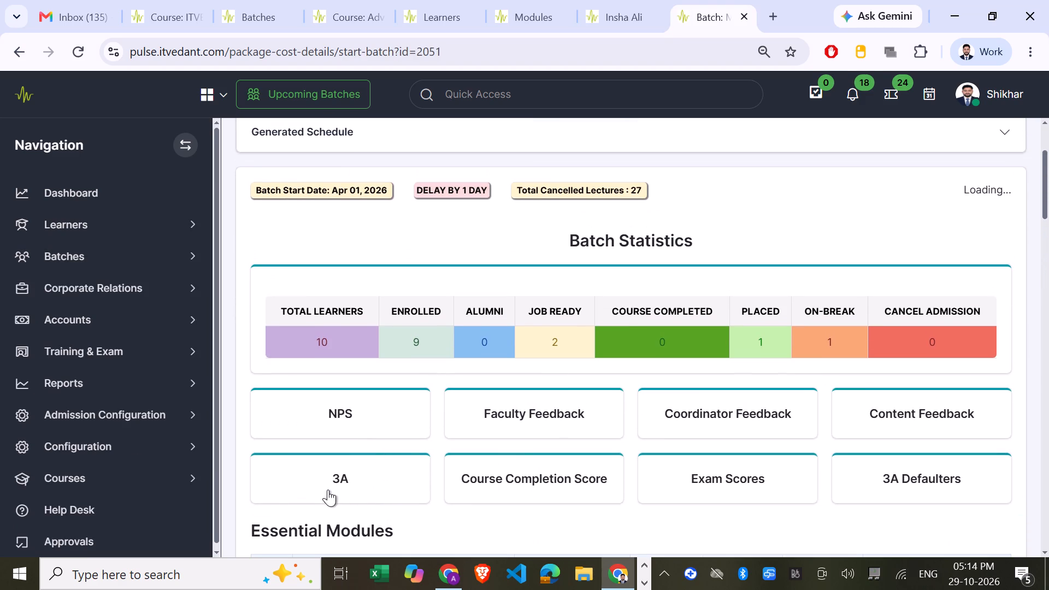
Open the batch's 3A report and look through the learners' attendance, self learning and assessment scores.
click(341, 478)
scroll(341, 478, down, 3)
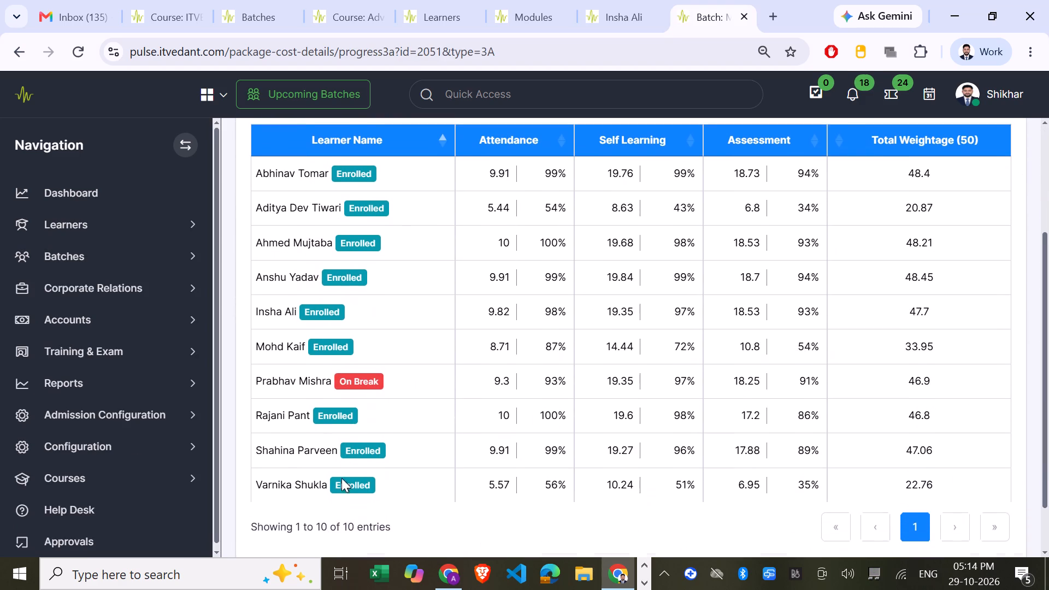
scroll(341, 478, down, 1)
click(272, 402)
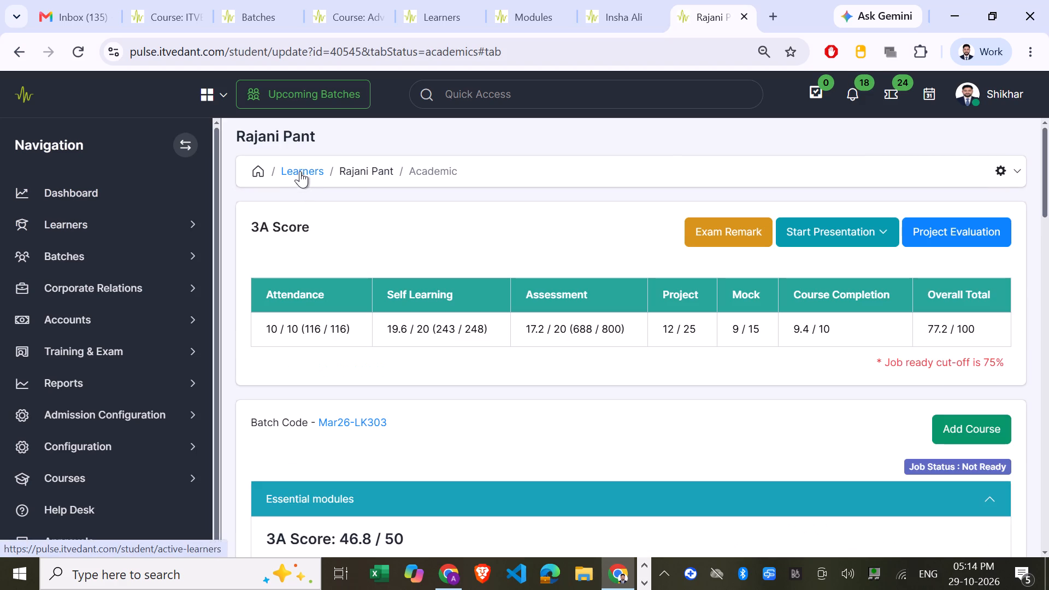
click(370, 174)
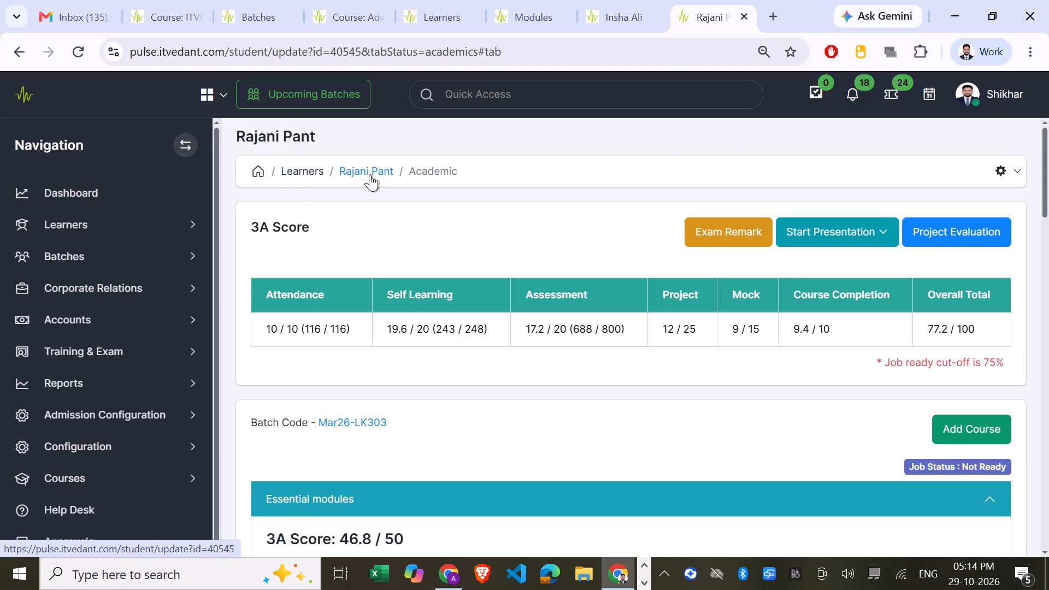